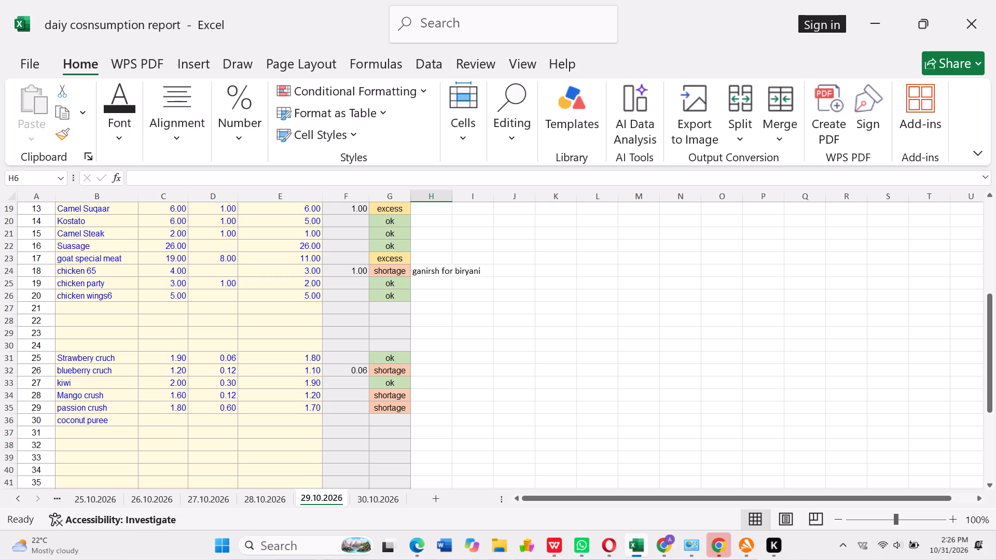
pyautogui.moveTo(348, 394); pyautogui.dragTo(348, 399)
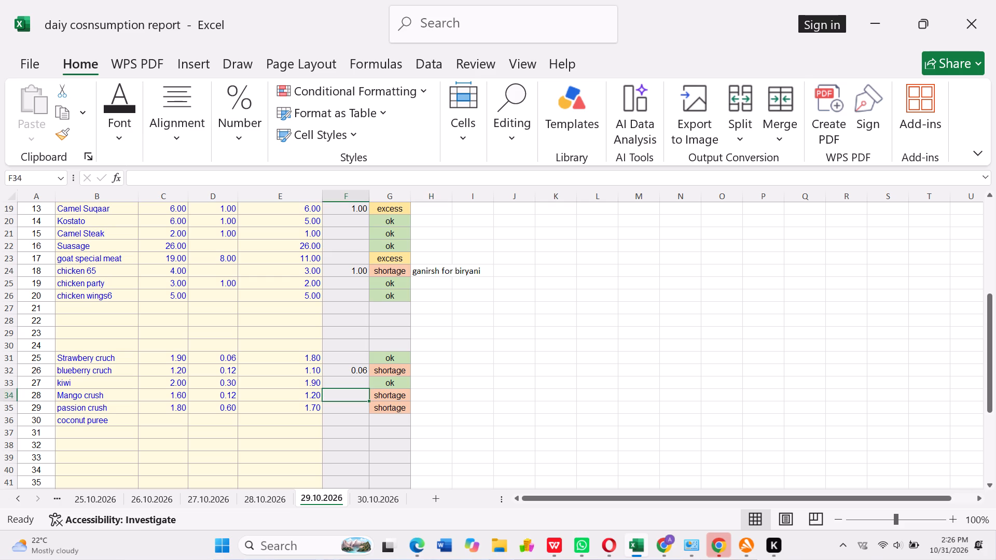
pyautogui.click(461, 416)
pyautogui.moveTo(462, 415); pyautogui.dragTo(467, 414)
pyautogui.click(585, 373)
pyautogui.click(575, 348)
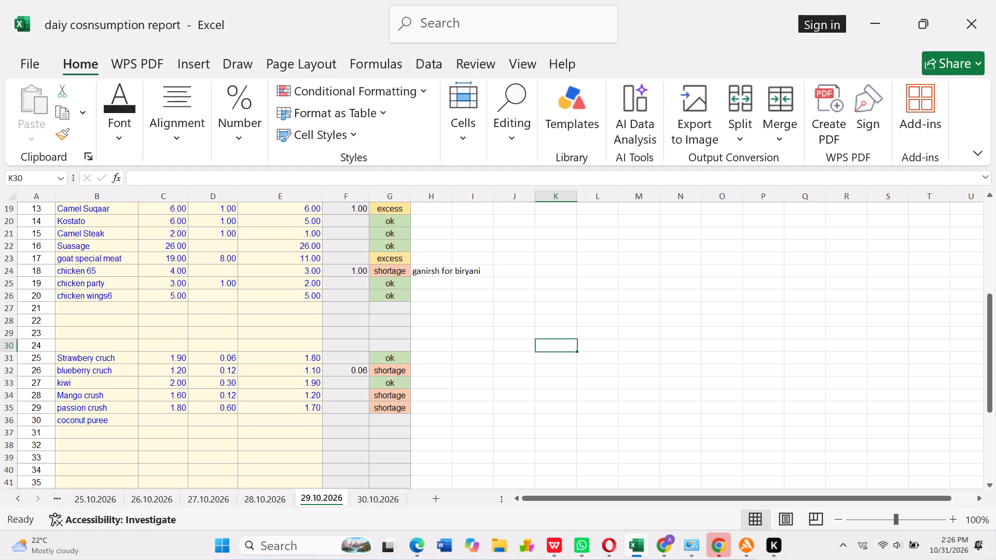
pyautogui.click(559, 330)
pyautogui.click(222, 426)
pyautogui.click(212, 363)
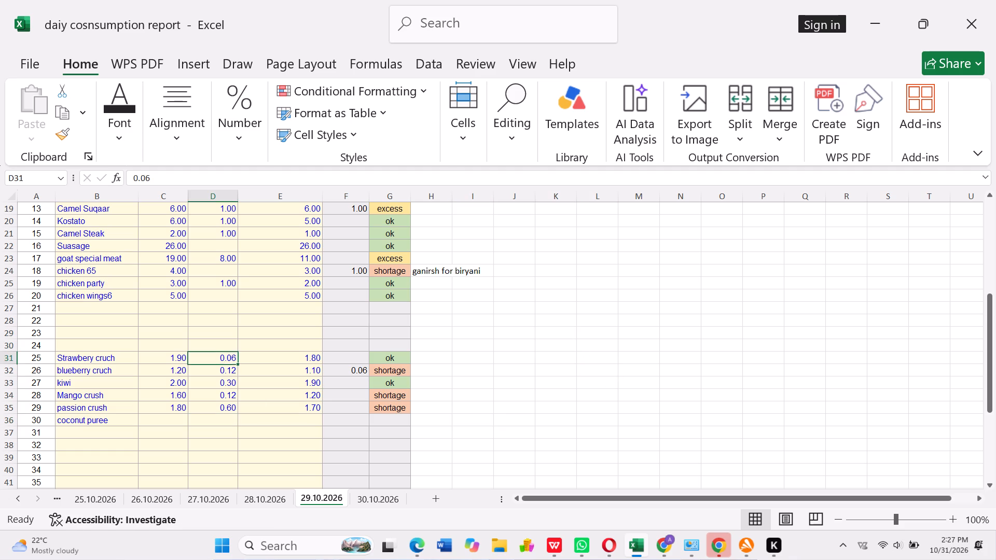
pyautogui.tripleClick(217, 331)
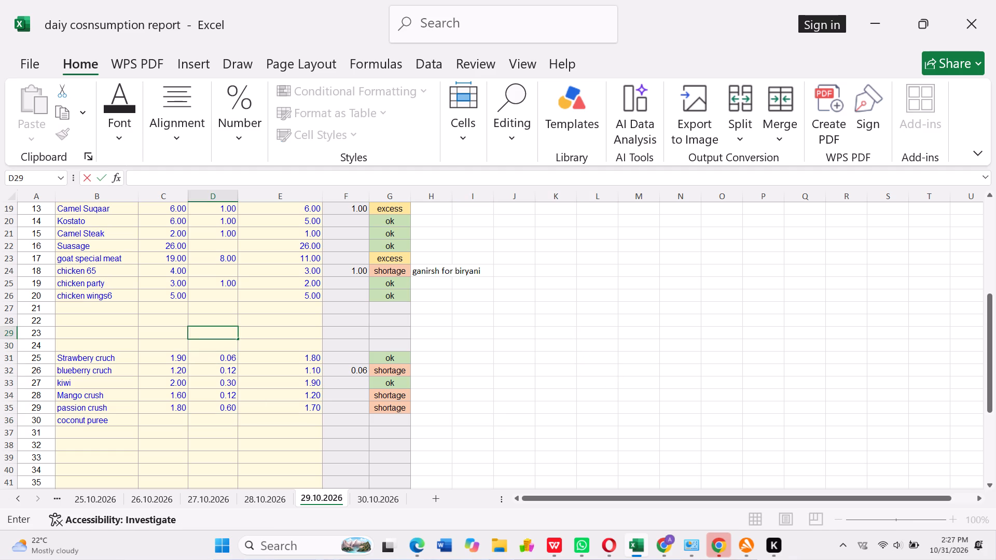
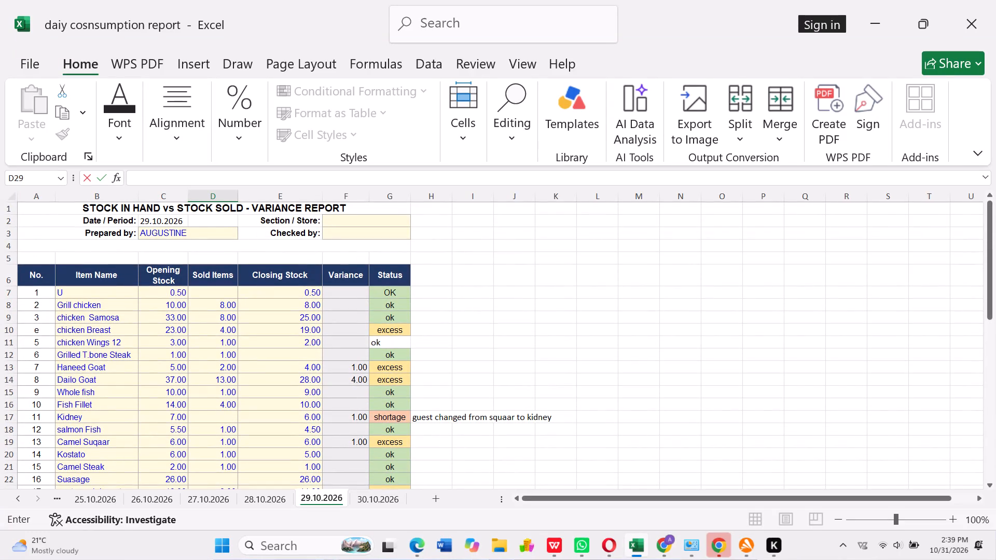
# Discard the pending entry in the empty Sold Items cell D29 of the 29.10.2026 sheet and return to the item rows.
pyautogui.click(174, 294)
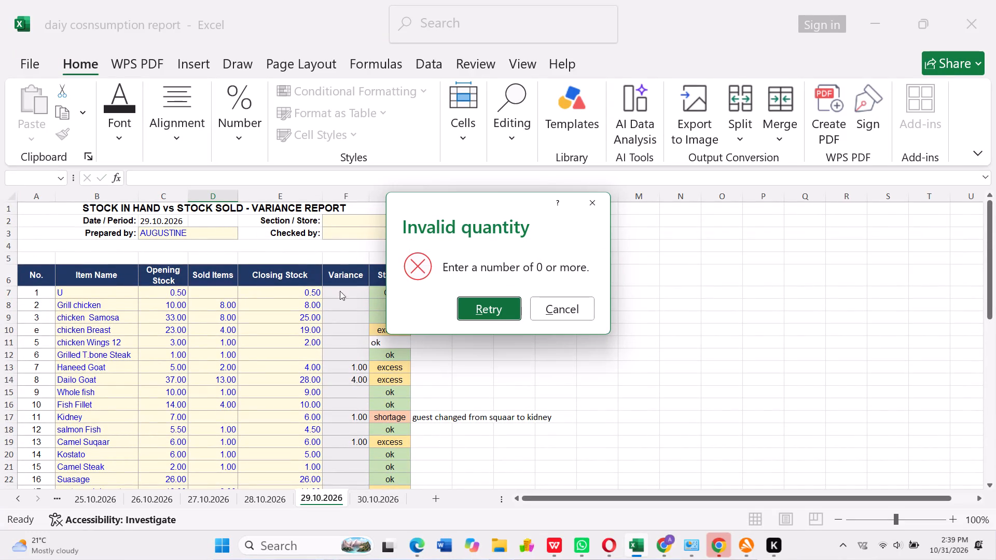
pyautogui.click(597, 204)
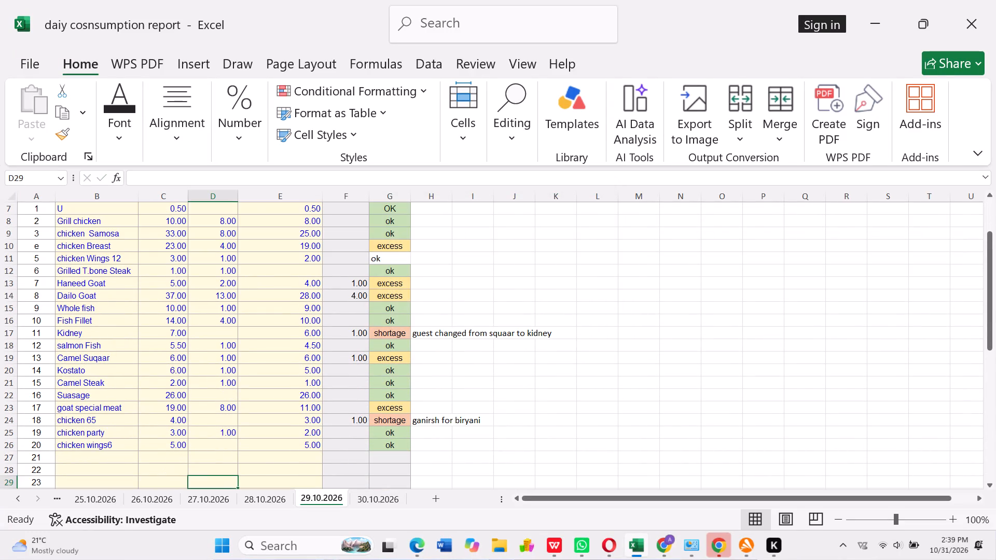
pyautogui.scroll(5, 178, 304)
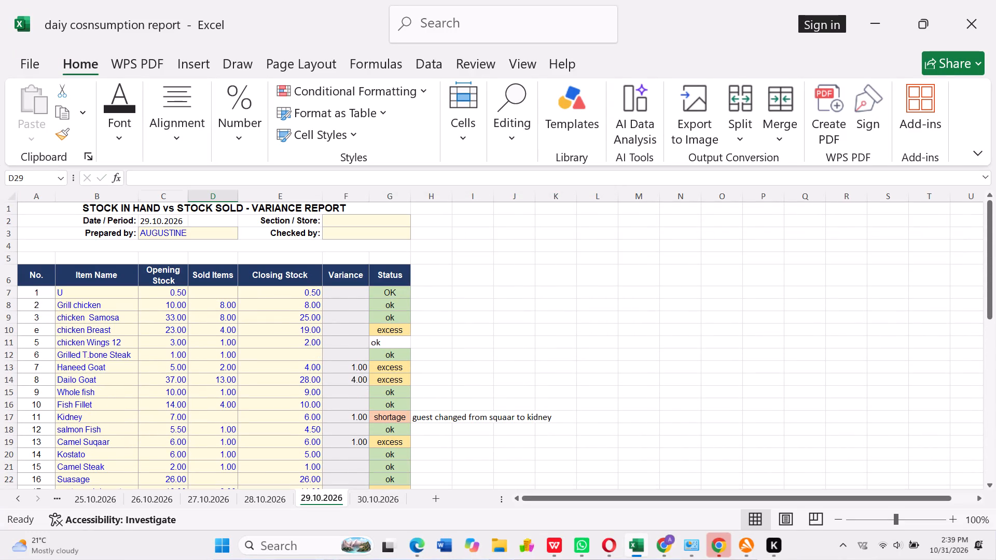
pyautogui.click(183, 307)
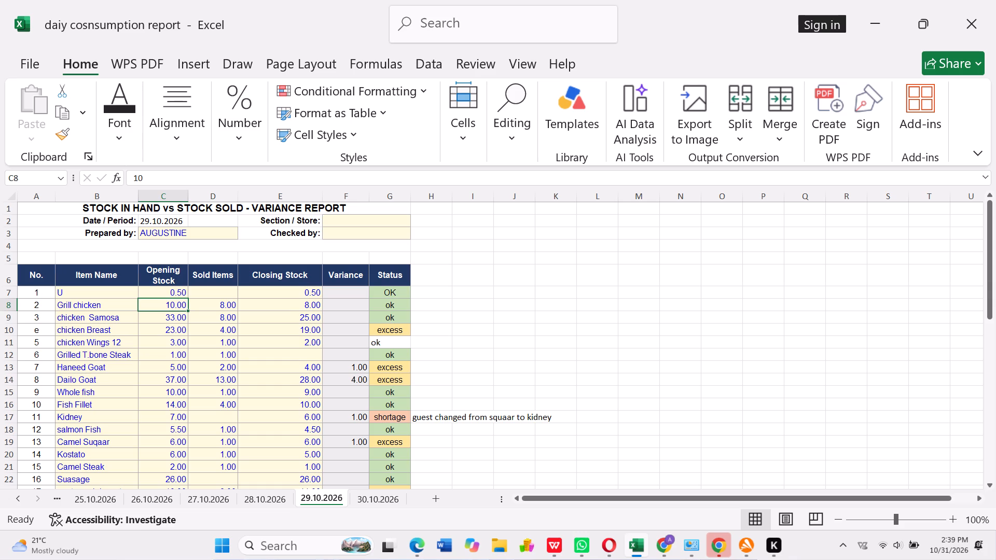
# On the 30.10.2026 sheet, enter 9 as the sold items for Grill chicken.
pyautogui.click(376, 503)
pyautogui.scroll(5, 233, 386)
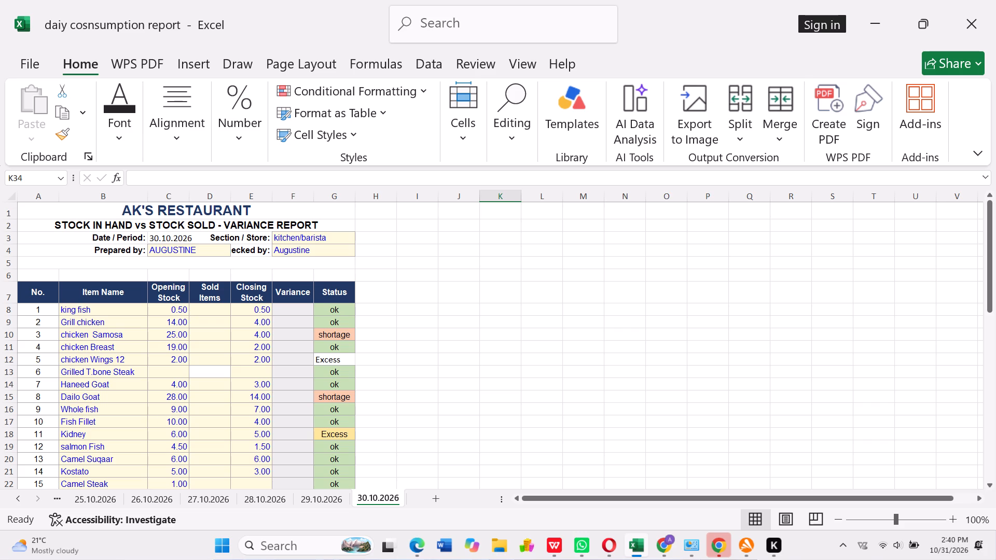
pyautogui.click(219, 319)
pyautogui.press('9')
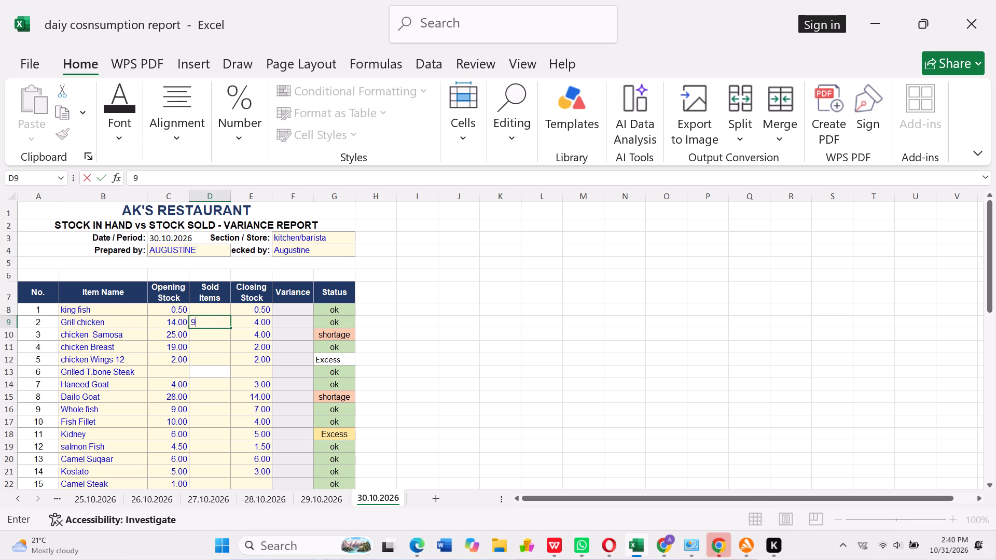
pyautogui.click(235, 358)
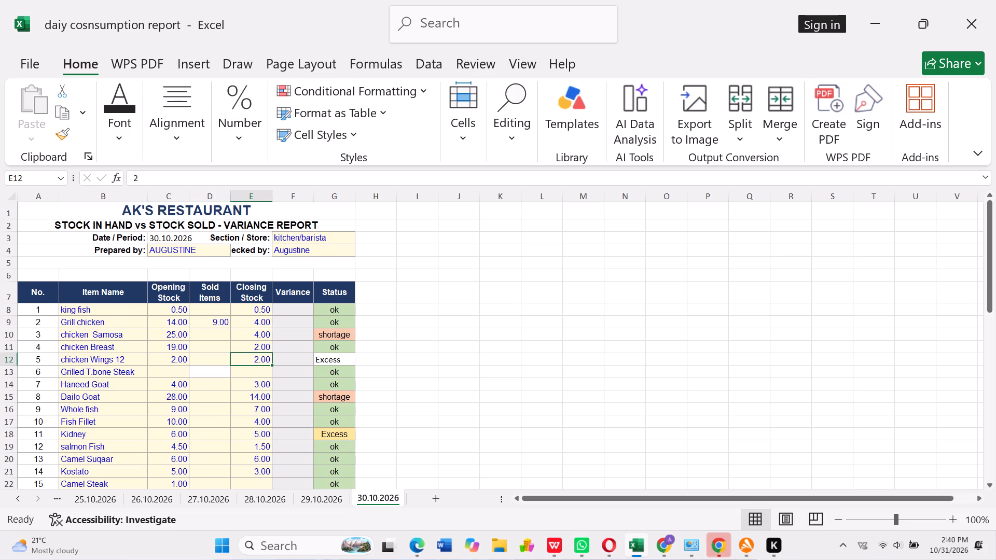
# Fill in the sold items quantity for chicken Samosa on the 30.10.2026 sheet.
pyautogui.click(201, 335)
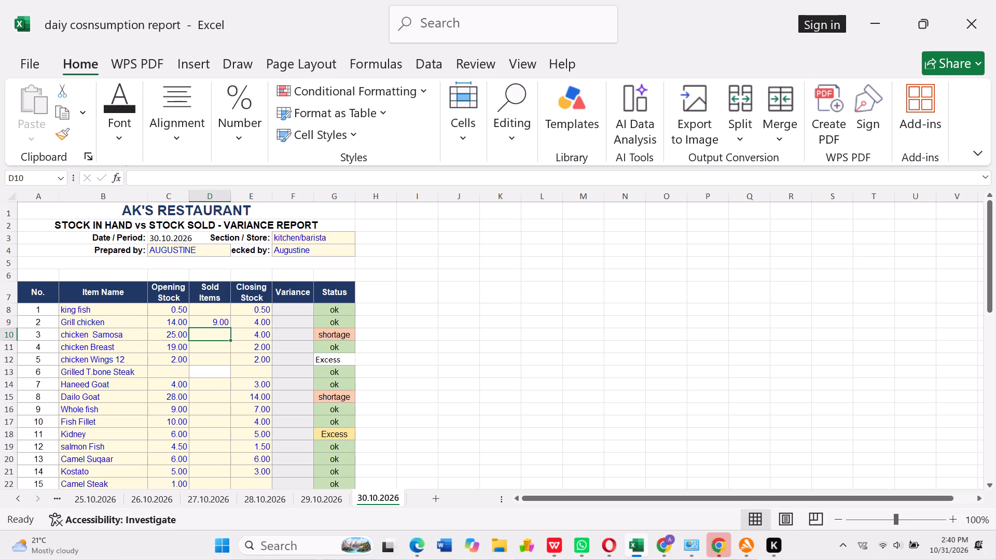
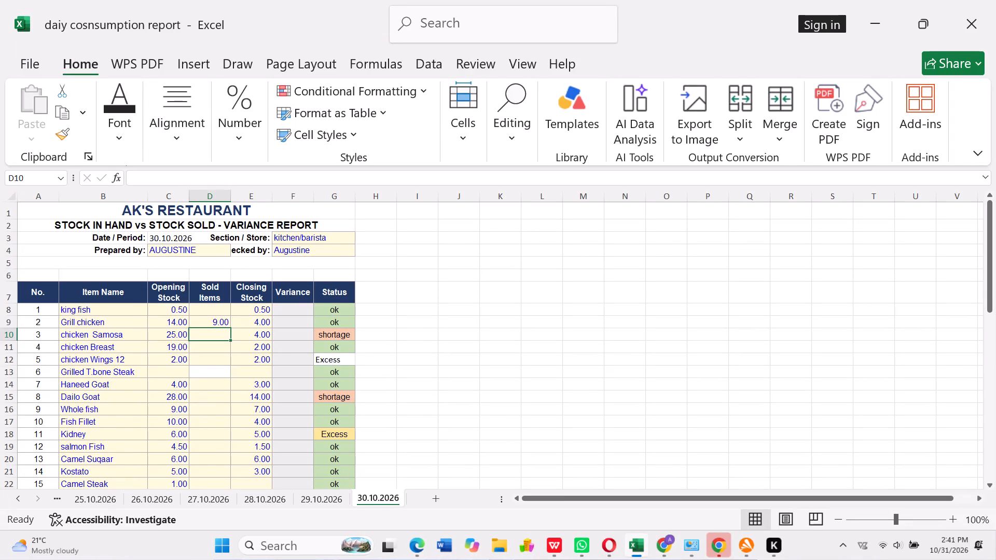
# Enter 19 as the sold items for chicken Samosa on the 30.10.2026 sheet.
pyautogui.click(201, 332)
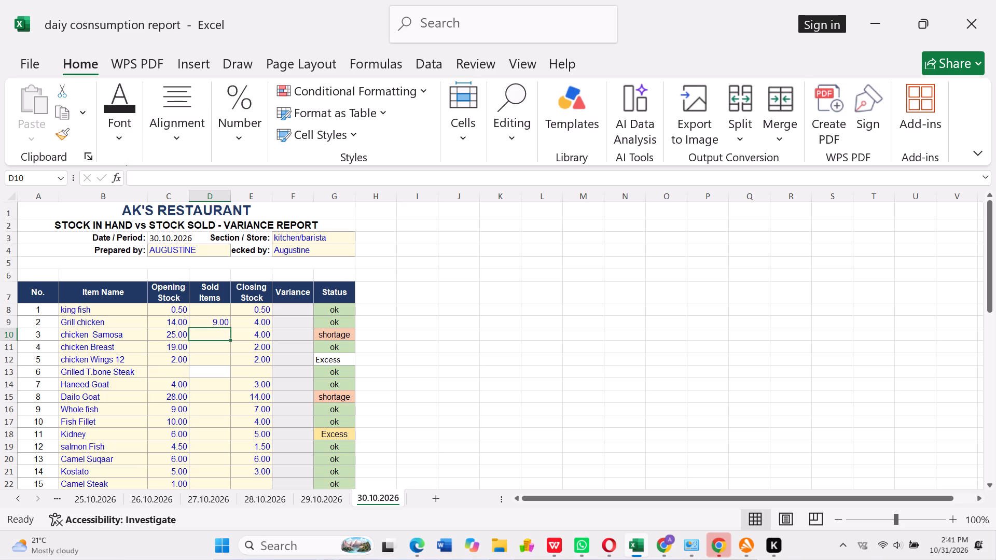
pyautogui.click(215, 336)
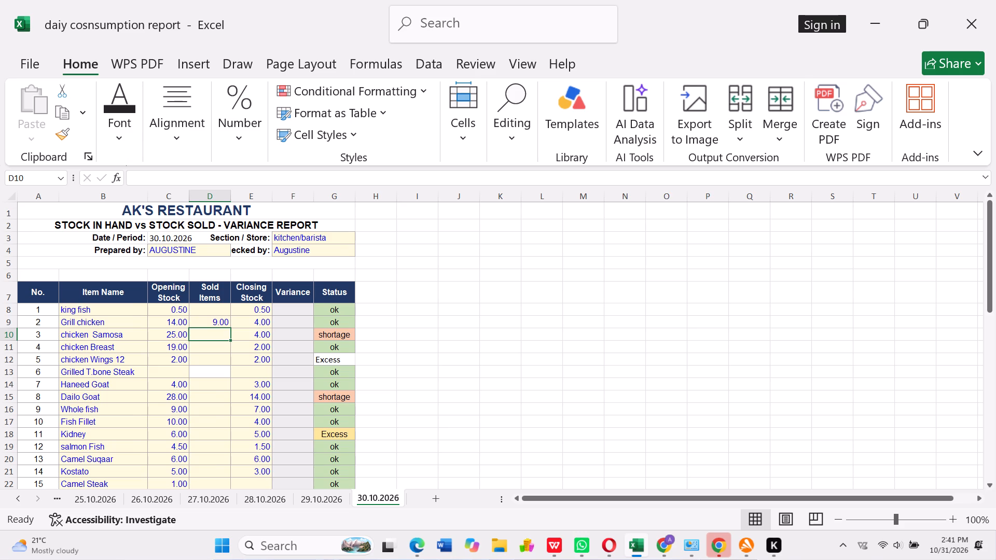
pyautogui.doubleClick(215, 335)
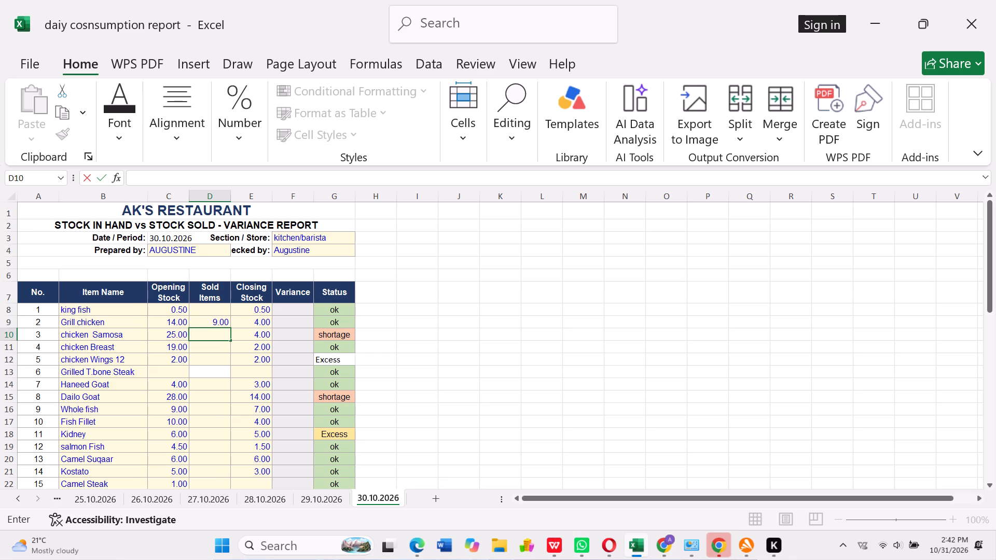
pyautogui.press('1')
pyautogui.press('9')
pyautogui.moveTo(210, 357); pyautogui.dragTo(210, 351)
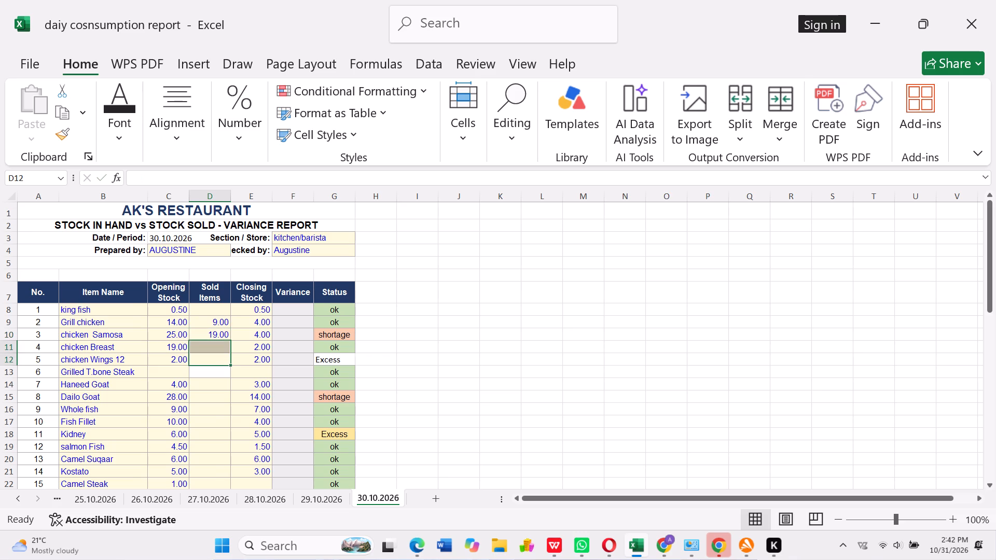
# Record a variance of 1 for chicken Samosa and add the note "wasted" beside its status.
pyautogui.click(306, 337)
pyautogui.press('1')
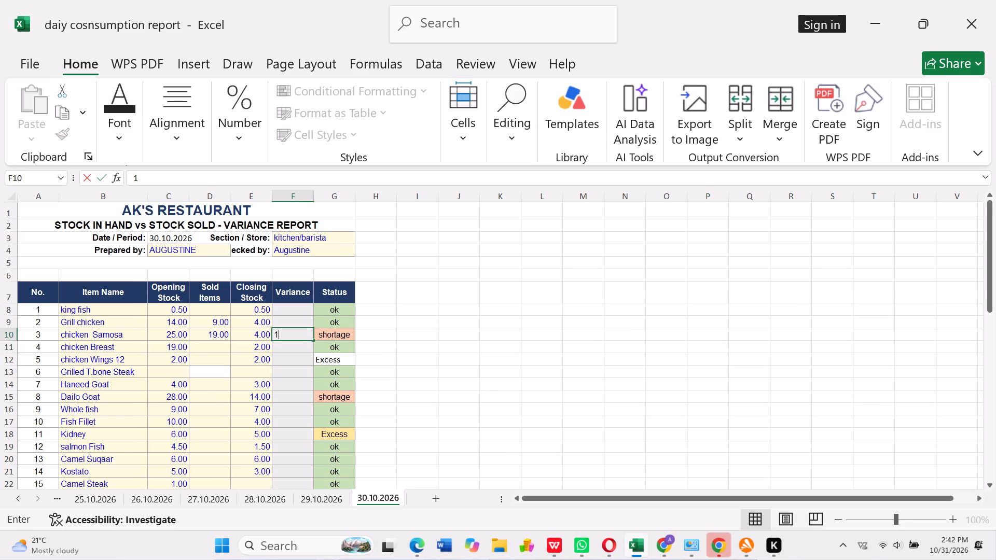
pyautogui.click(366, 339)
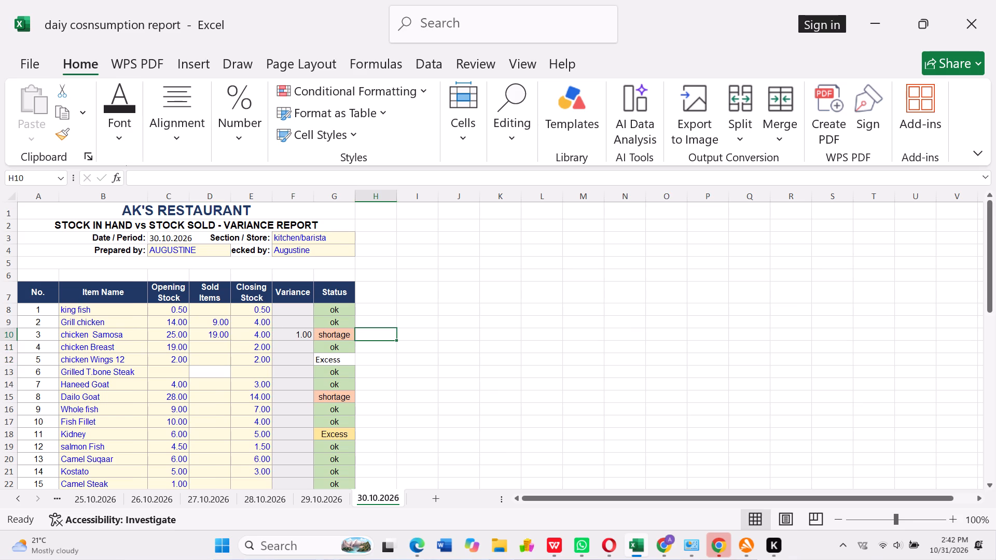
pyautogui.write('wasted')
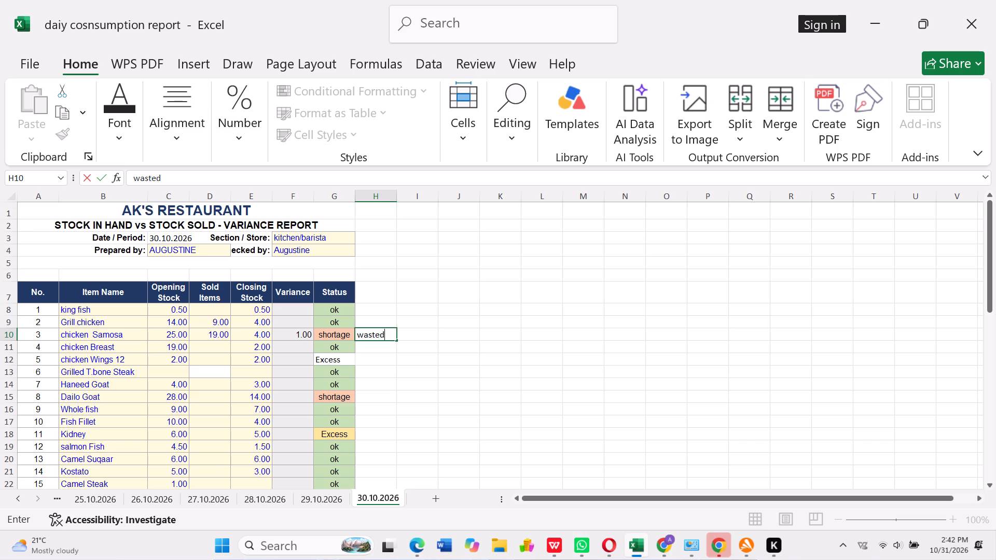
pyautogui.click(375, 351)
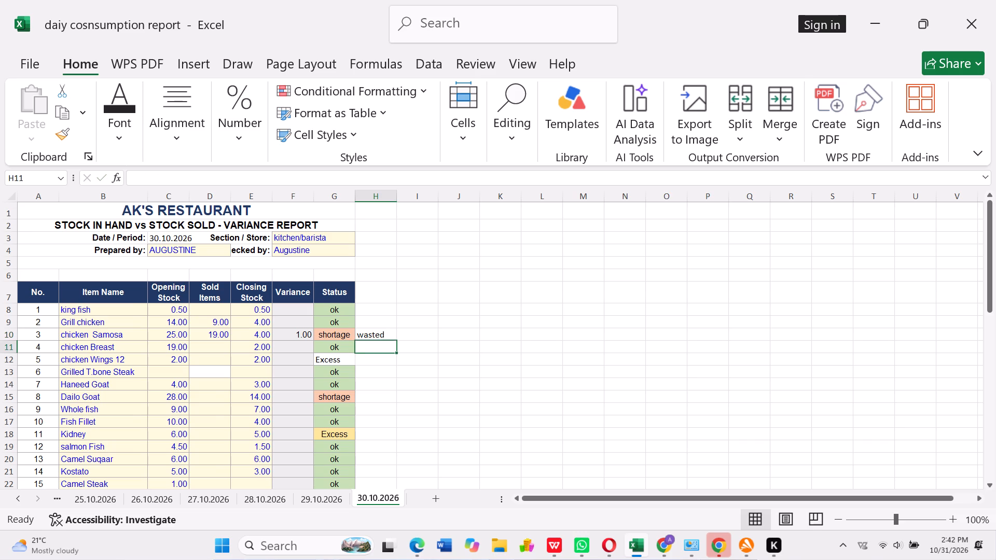
# Enter 19.5 as the sold items for chicken Breast.
pyautogui.click(170, 353)
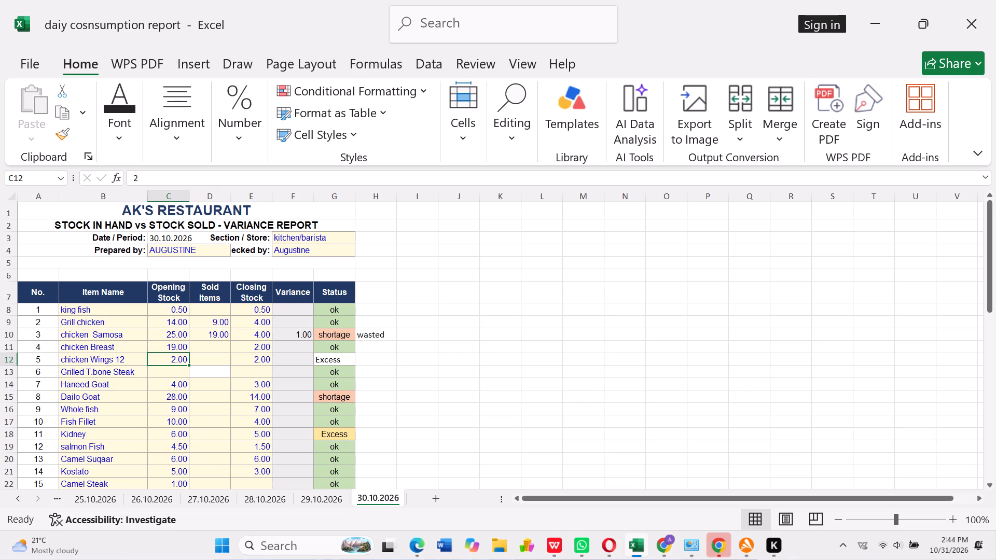
pyautogui.click(214, 361)
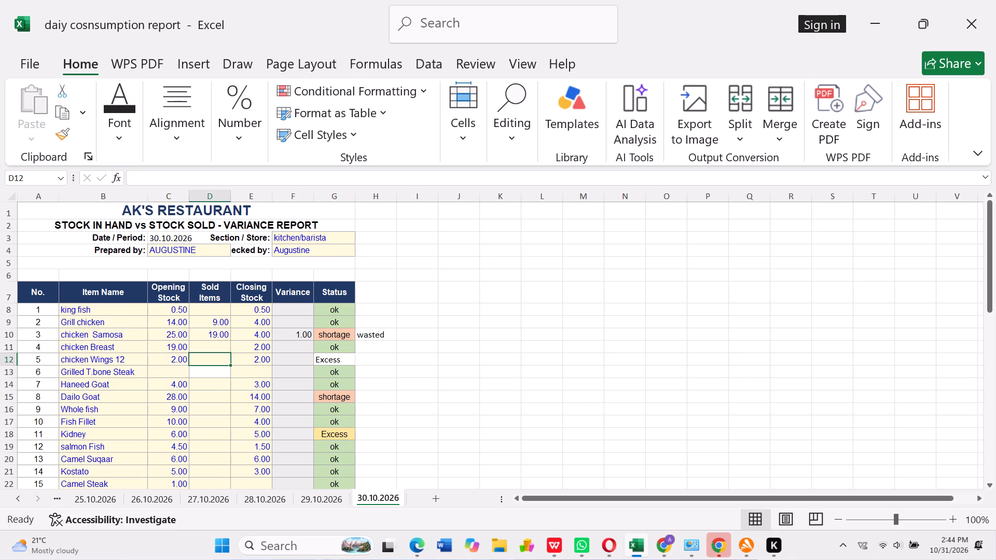
pyautogui.click(189, 347)
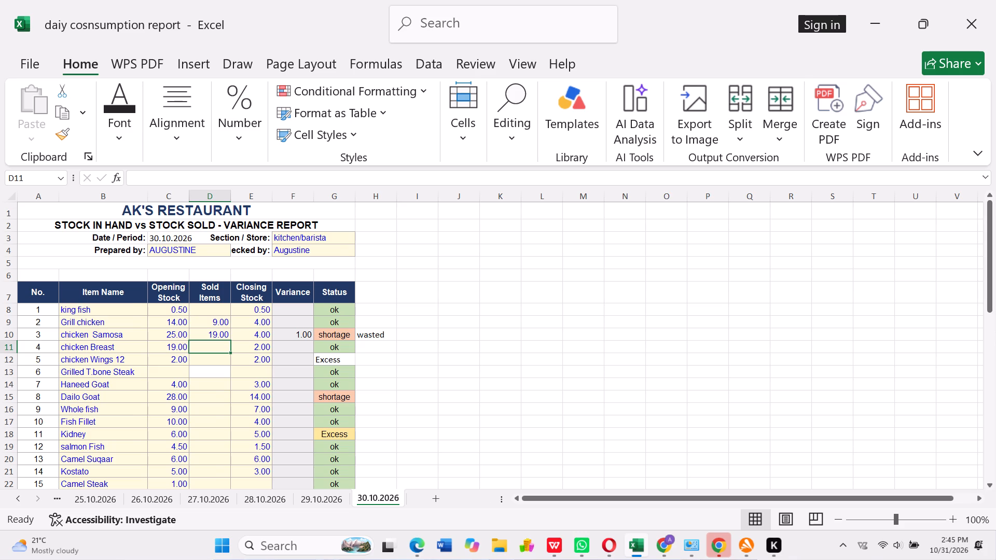
pyautogui.scroll(-1, 280, 410)
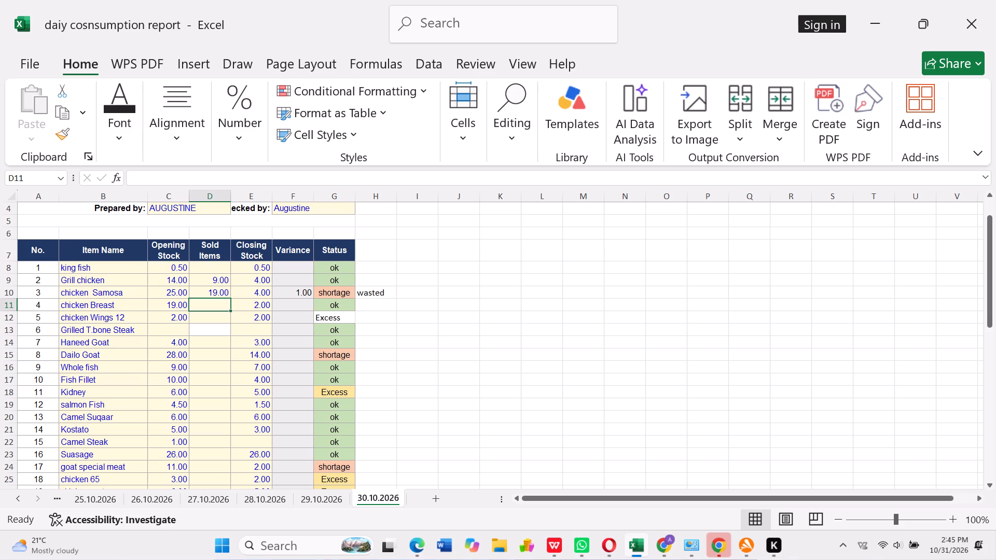
pyautogui.press('1')
pyautogui.write('9.')
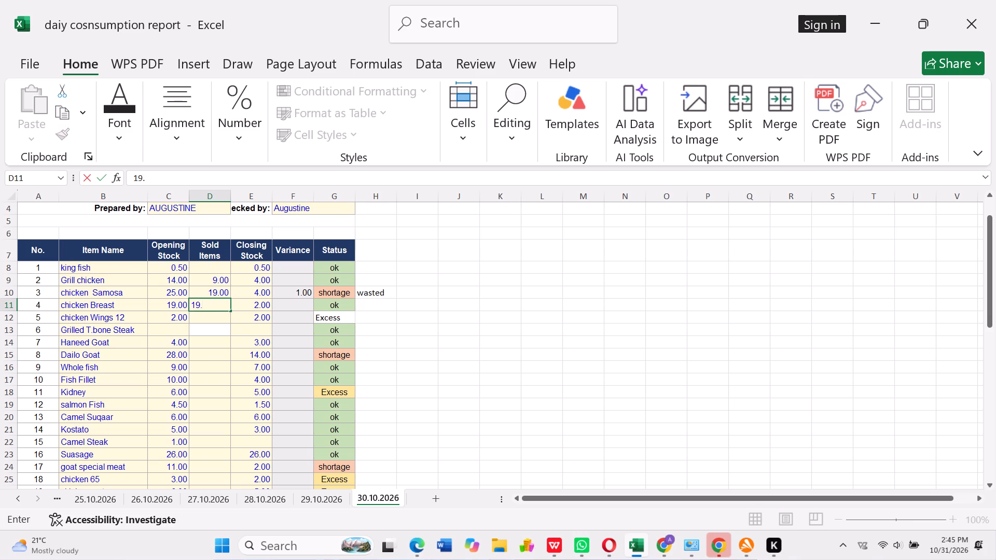
pyautogui.press('5')
pyautogui.click(202, 340)
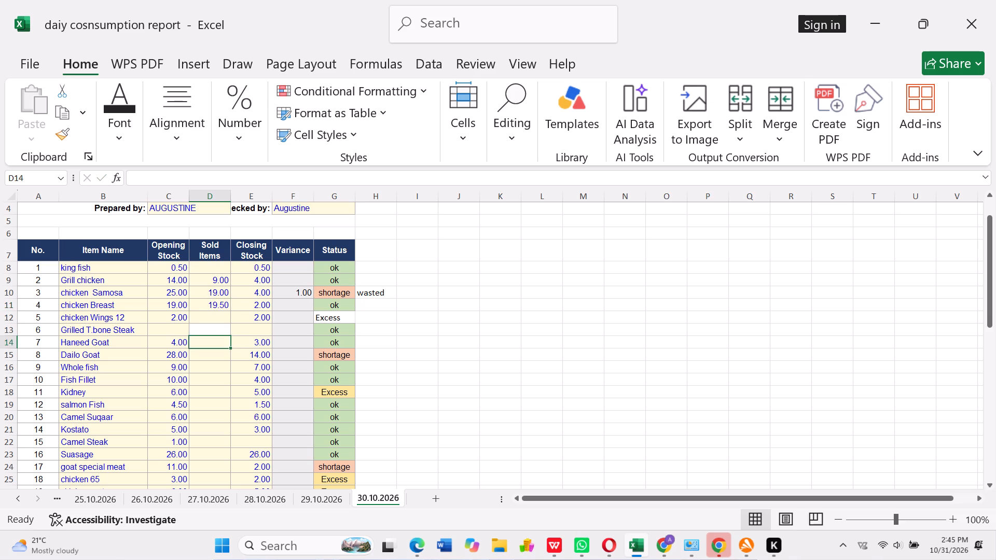
# Enter 2.5 as the variance for chicken Breast.
pyautogui.click(302, 307)
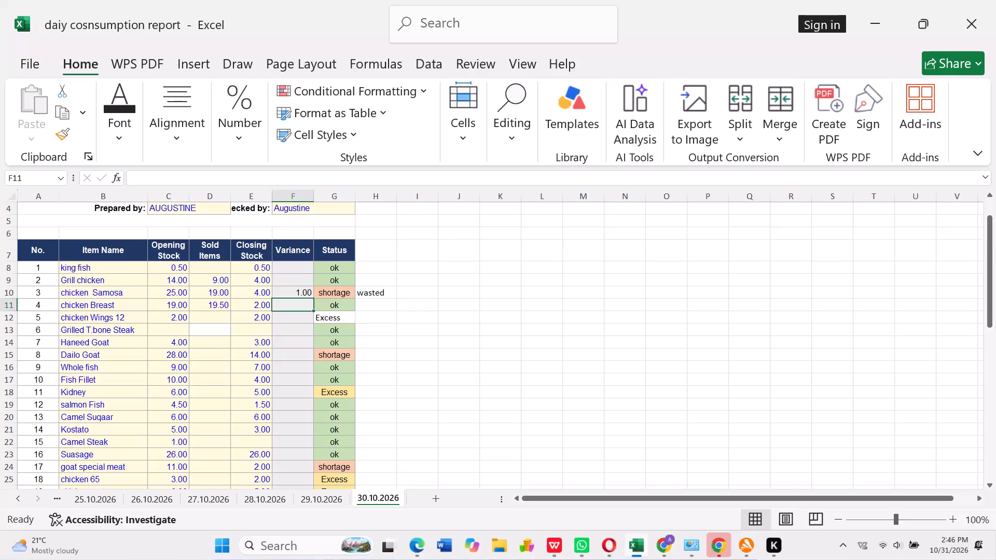
pyautogui.press('2')
pyautogui.press('.')
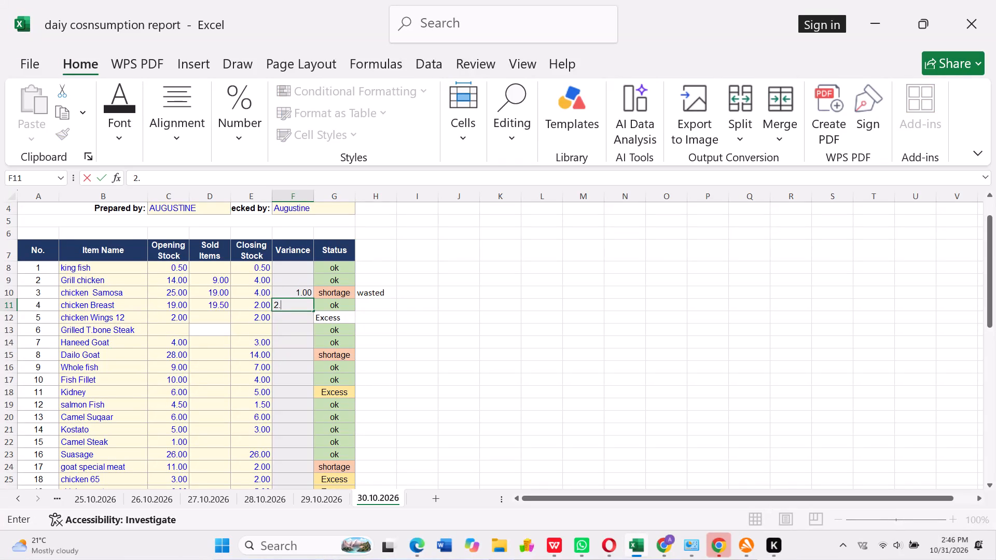
pyautogui.press('5')
pyautogui.click(197, 322)
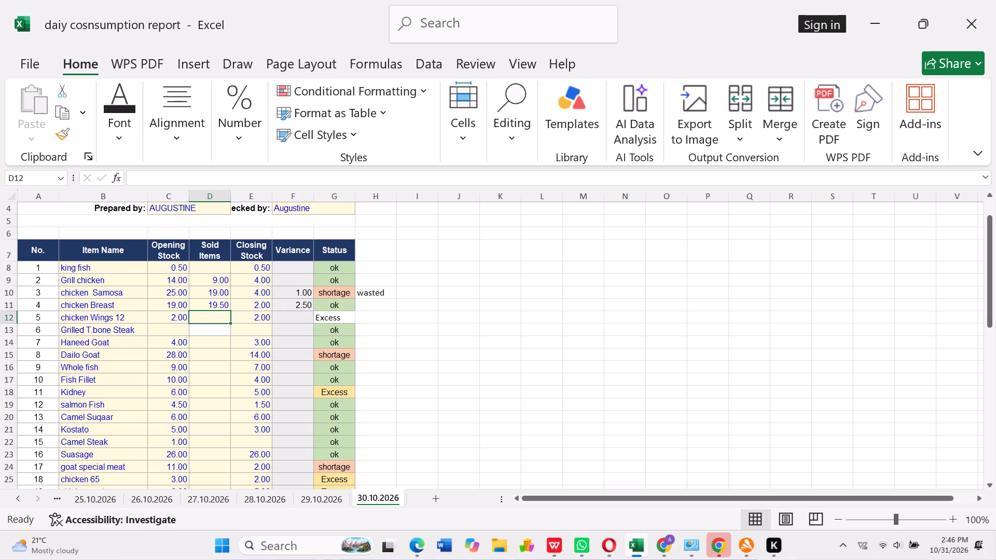
# Enter 1 as the sold items for Haneed Goat.
pyautogui.click(208, 347)
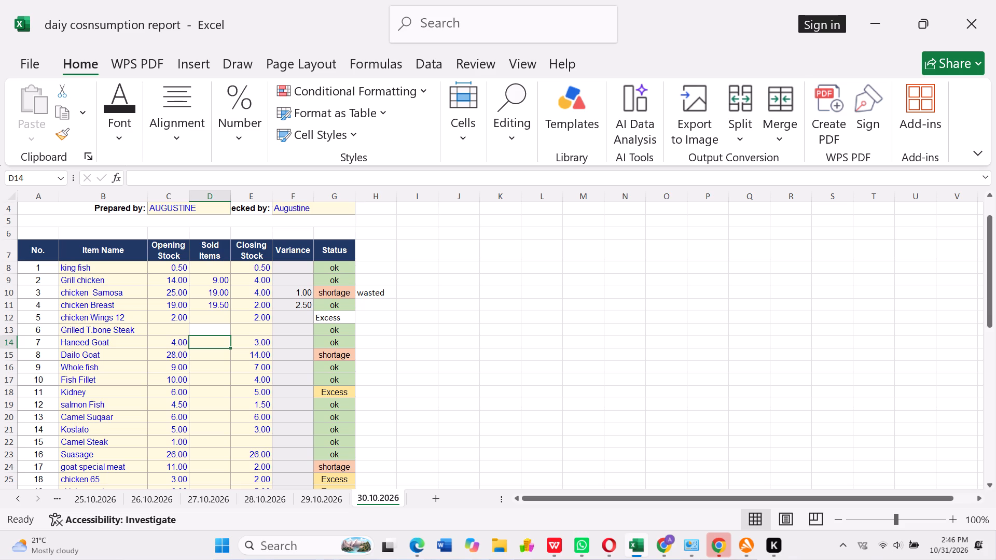
pyautogui.press('1')
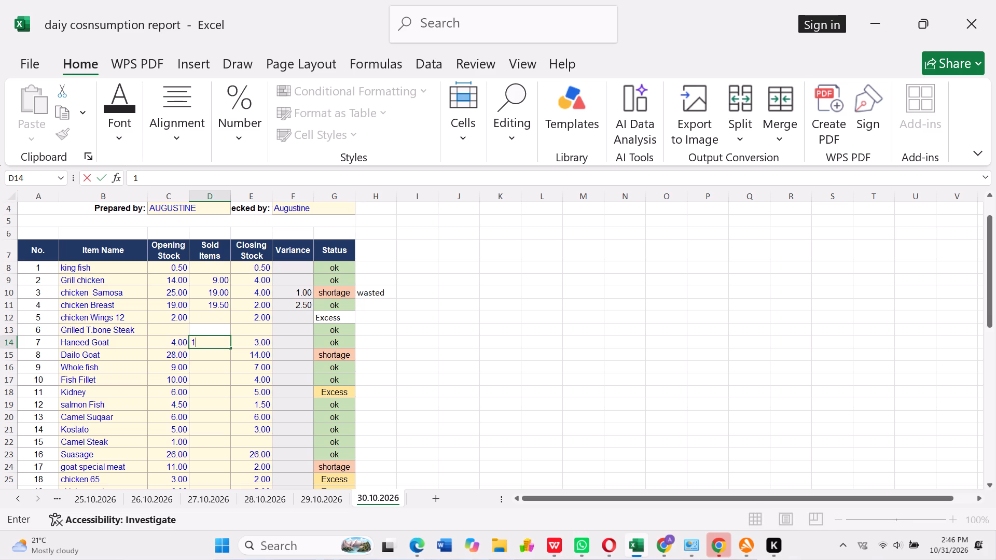
pyautogui.click(221, 357)
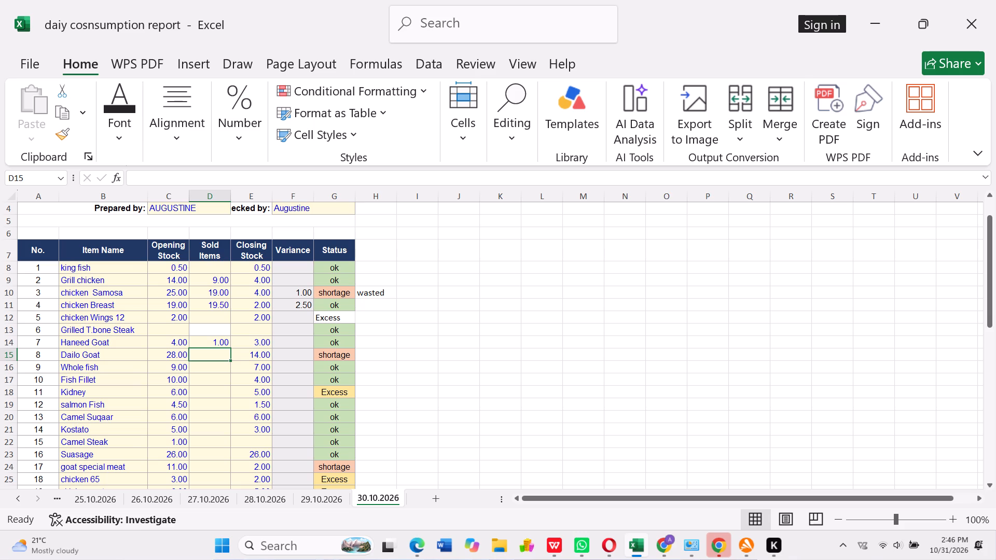
# Change the status of chicken Wings 12 to "ok".
pyautogui.click(337, 315)
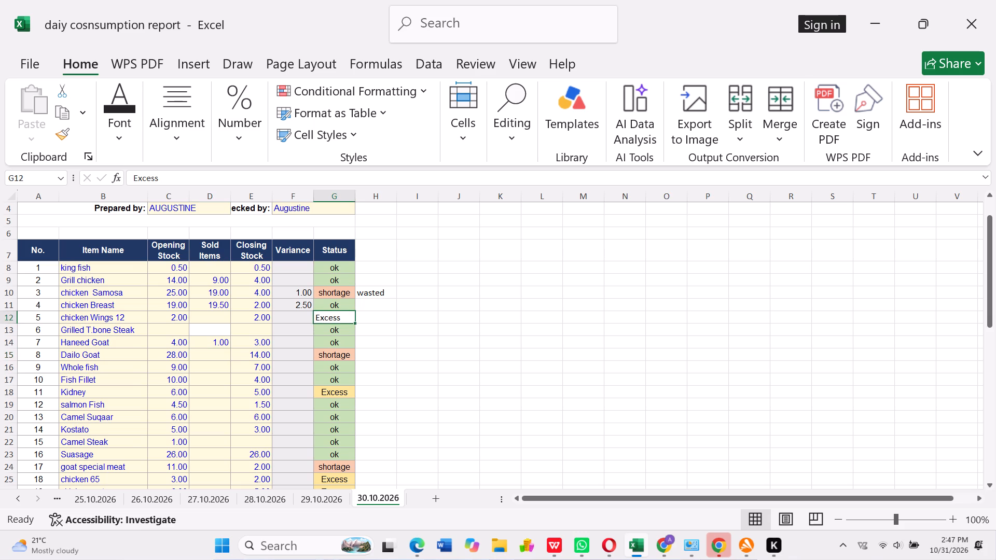
pyautogui.write('ok')
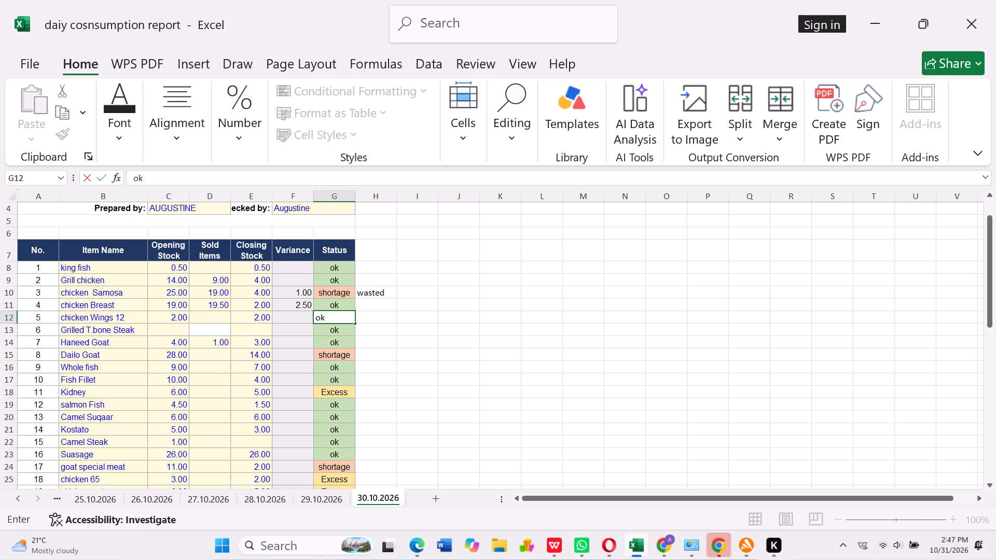
pyautogui.click(337, 315)
pyautogui.click(402, 323)
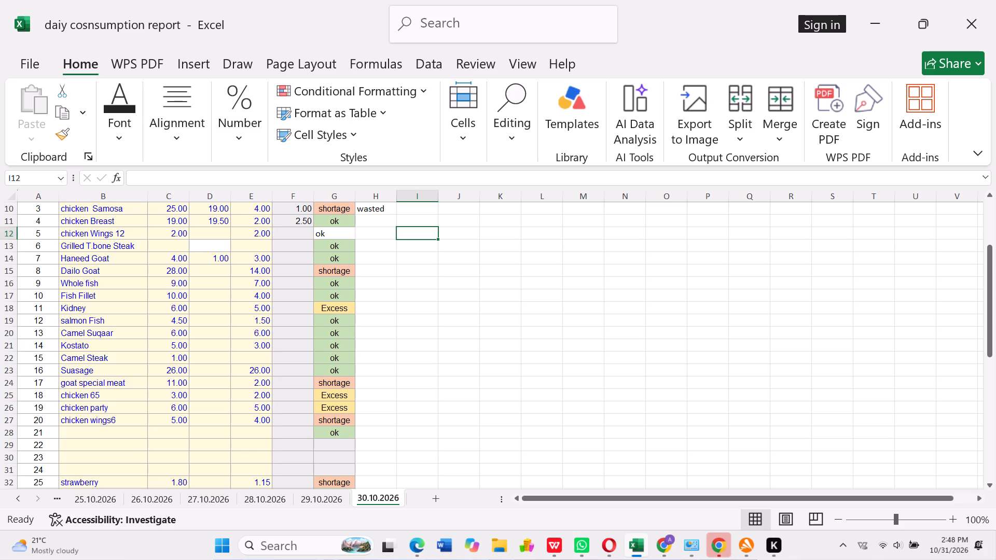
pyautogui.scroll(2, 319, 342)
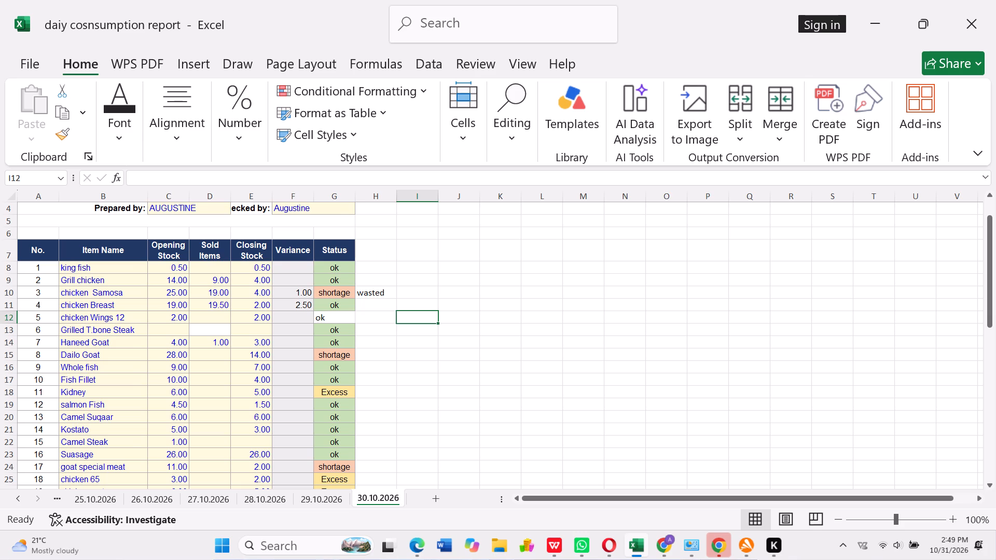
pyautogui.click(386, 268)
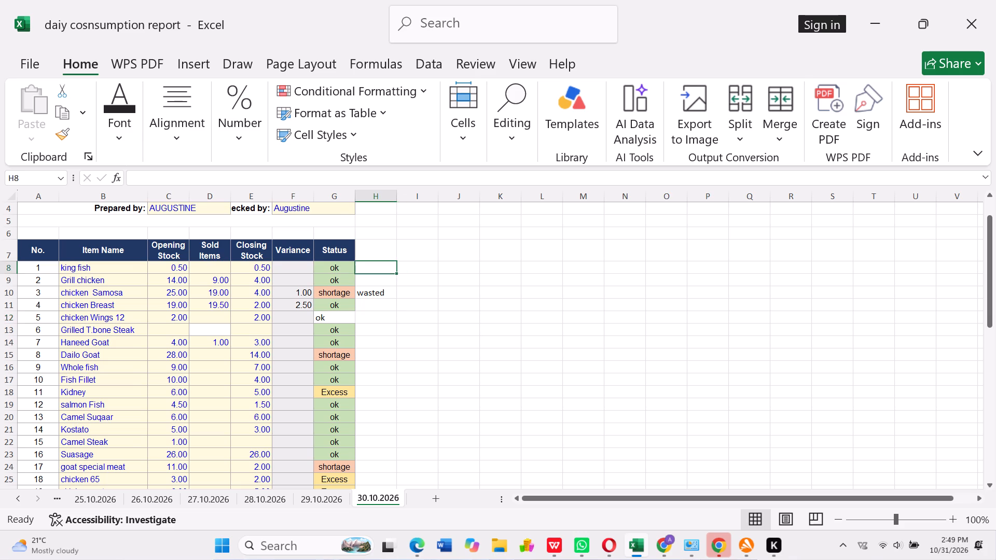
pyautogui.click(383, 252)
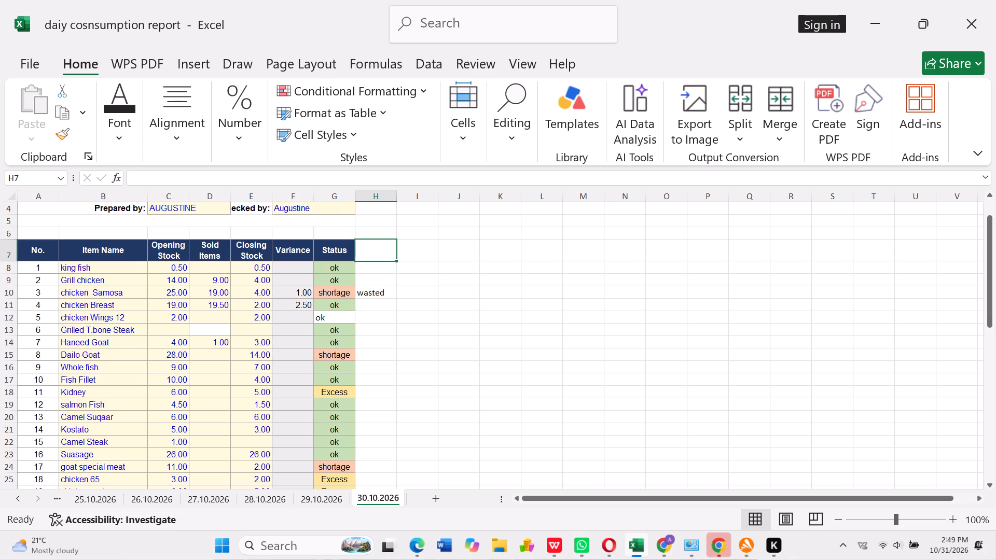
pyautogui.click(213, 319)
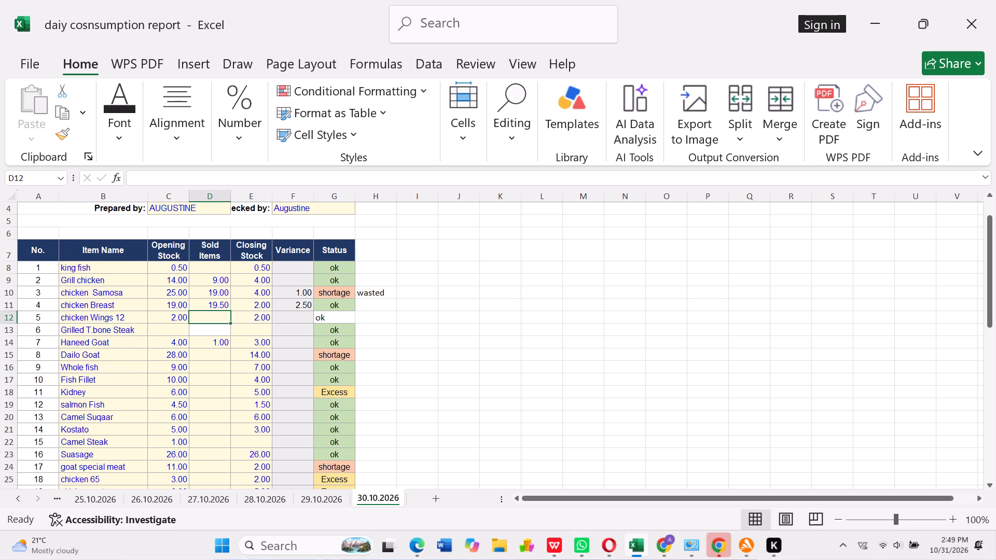
# Enter 13 as the sold items for Dailo Goat.
pyautogui.click(208, 356)
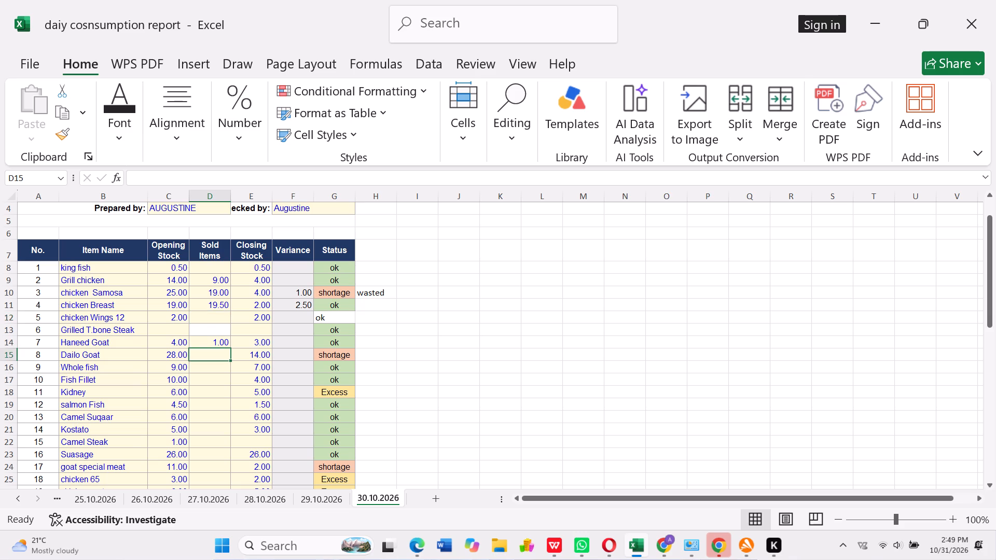
pyautogui.write('13')
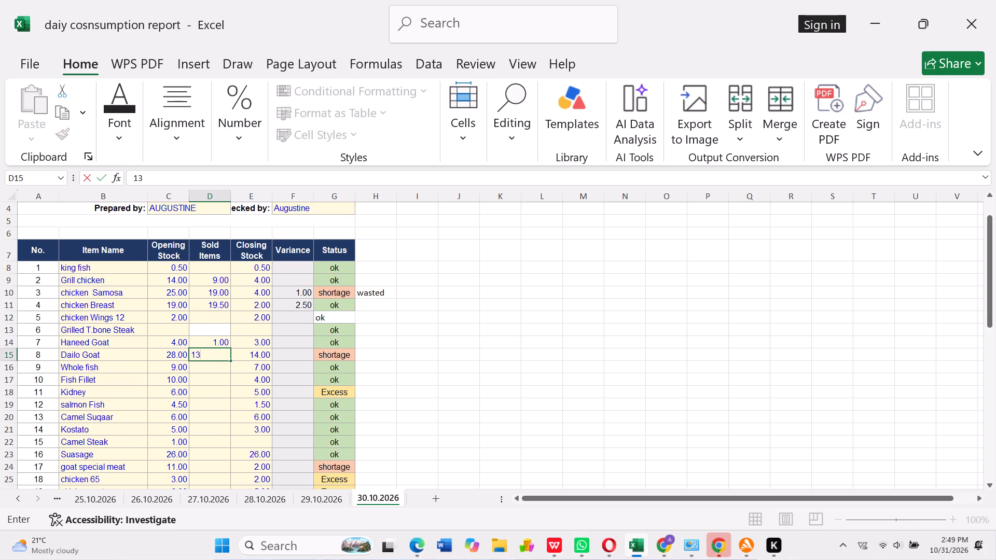
pyautogui.click(203, 389)
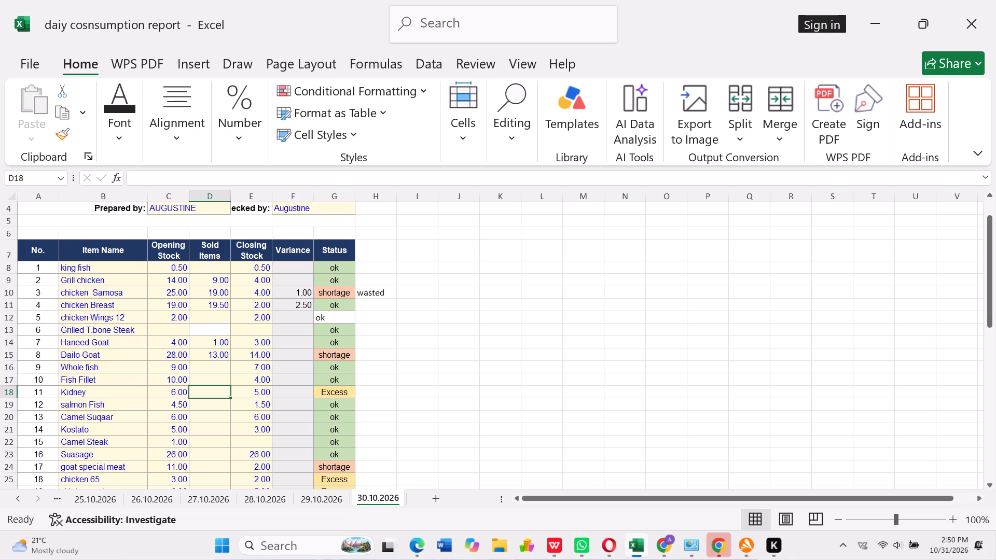
# Enter 1 as the variance for Dailo Goat.
pyautogui.click(299, 355)
pyautogui.press('Tab')
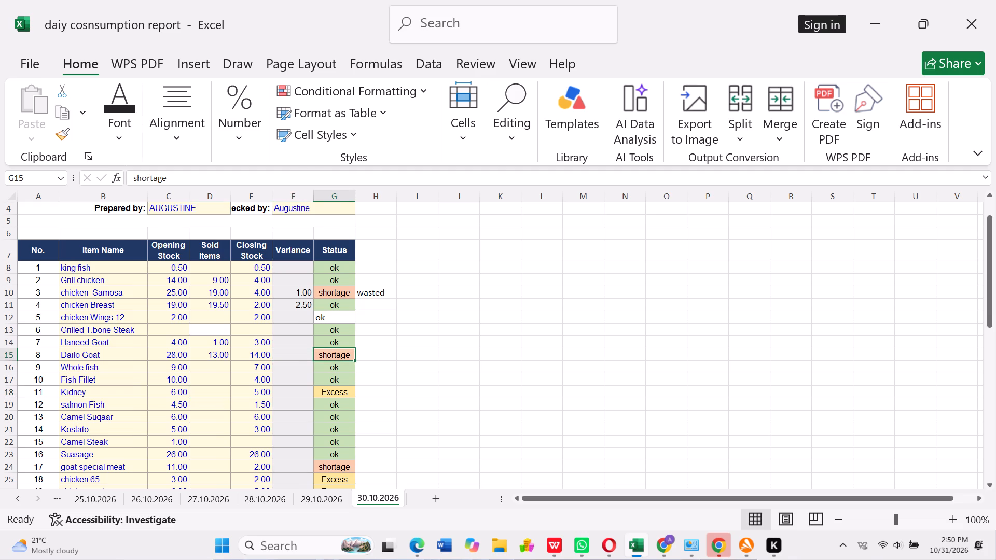
pyautogui.click(297, 354)
pyautogui.press('1')
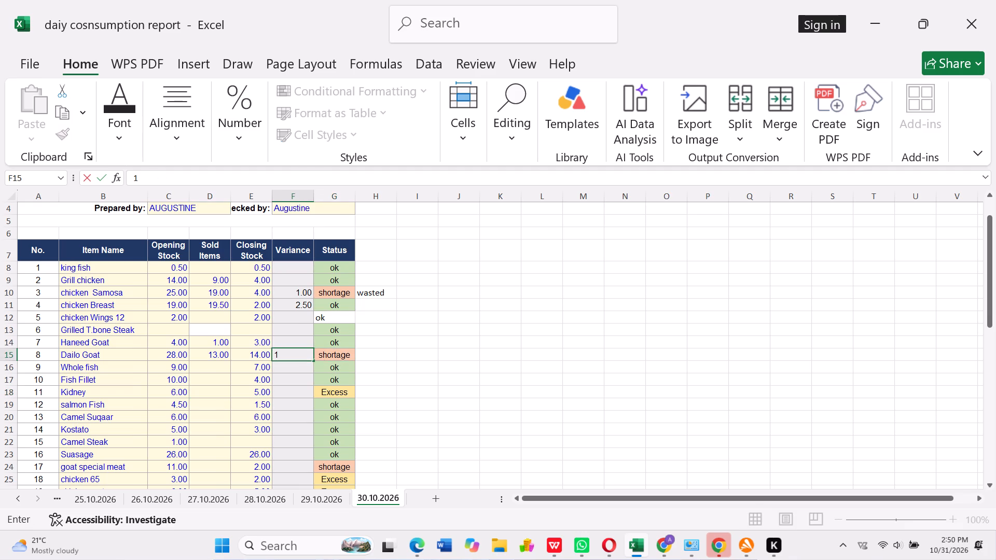
pyautogui.click(286, 382)
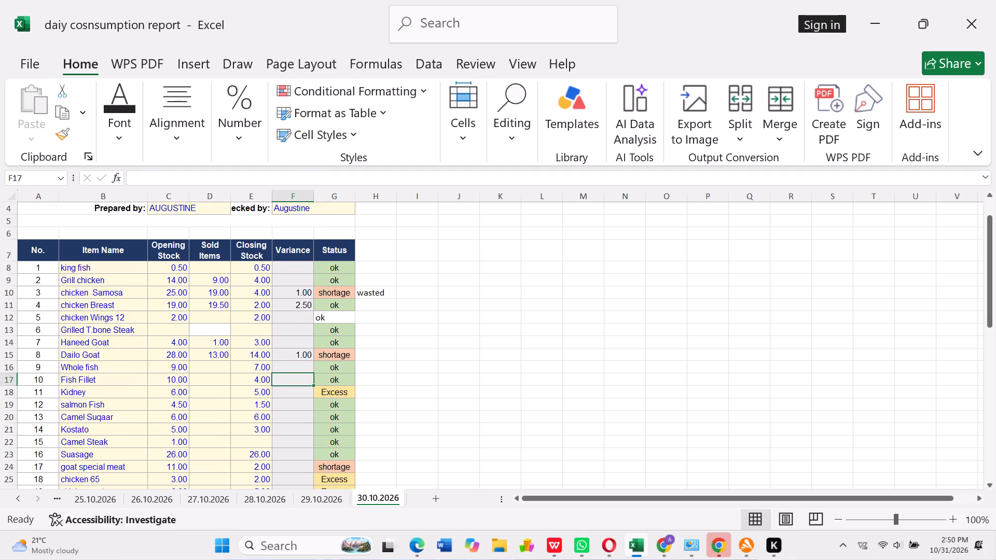
# Enter 2 as the sold items for Whole fish.
pyautogui.click(207, 367)
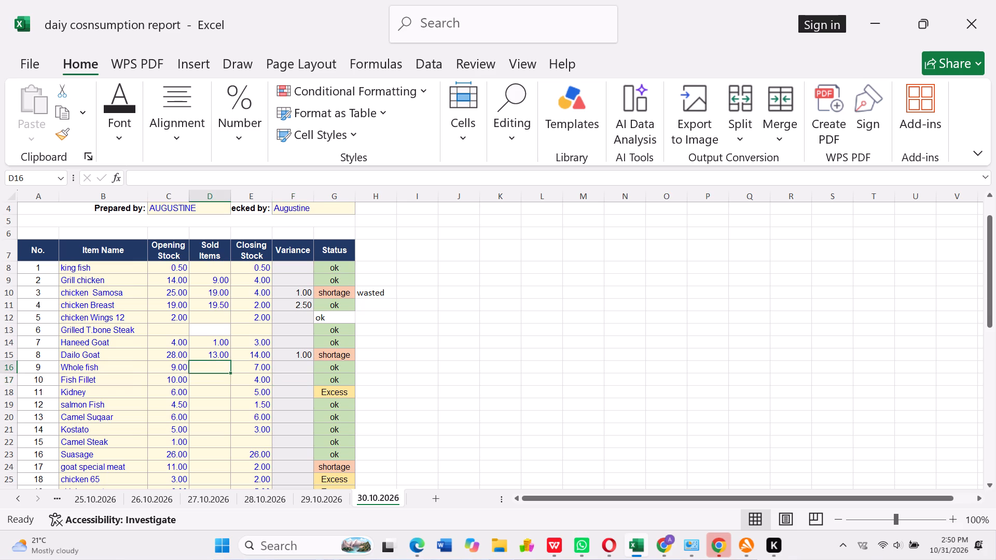
pyautogui.press('2')
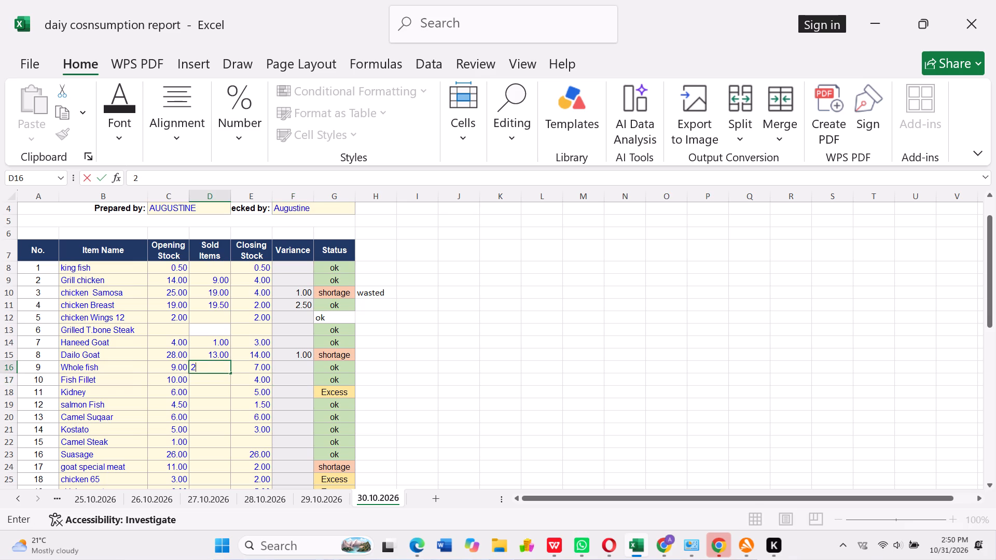
pyautogui.click(222, 400)
# Enter 6 as the sold items for Fish Fillet.
pyautogui.click(218, 383)
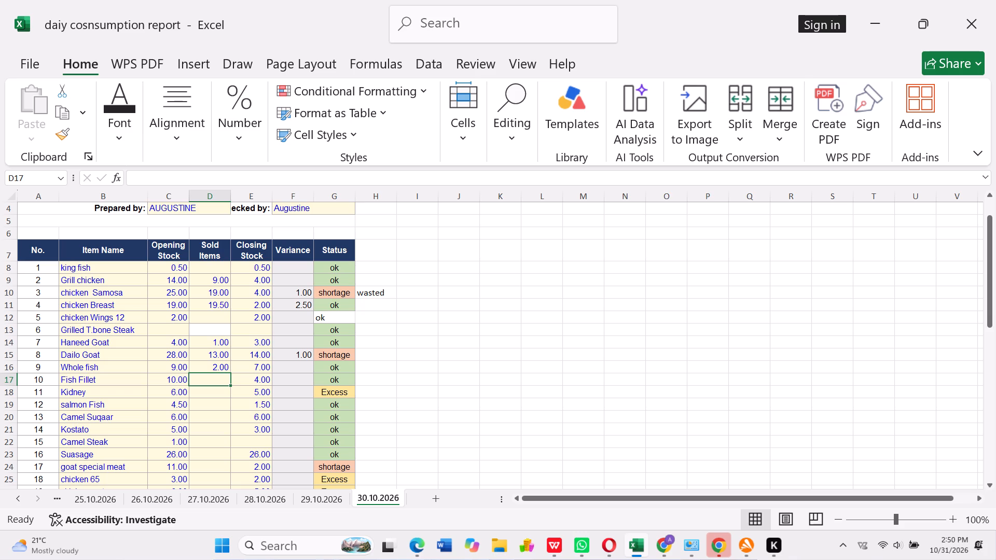
pyautogui.press('6')
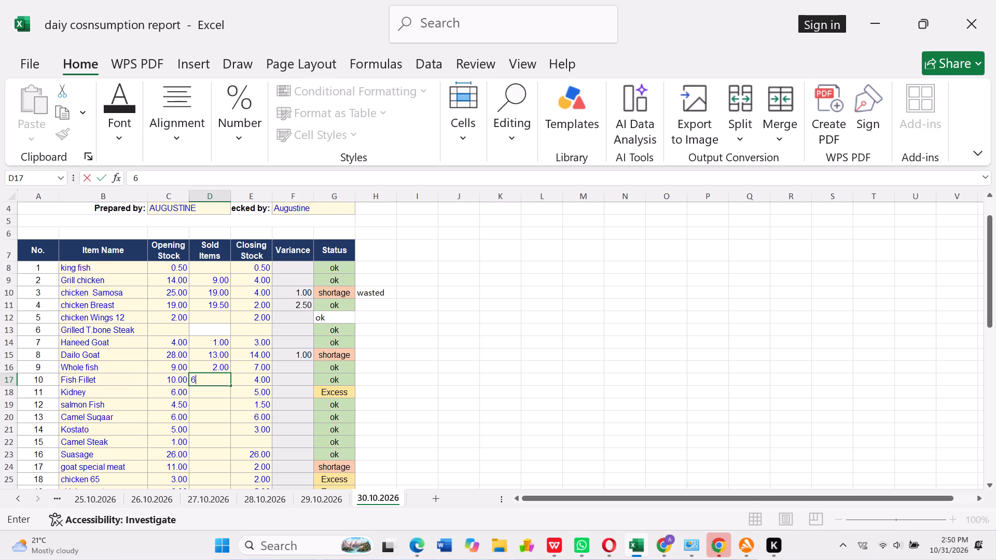
pyautogui.click(209, 396)
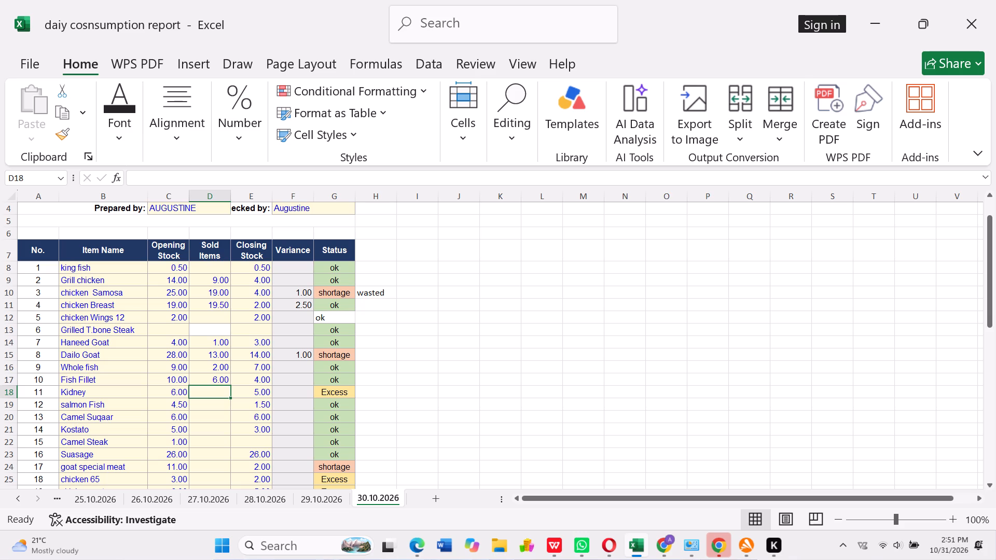
pyautogui.moveTo(246, 430); pyautogui.dragTo(209, 433, button='right')
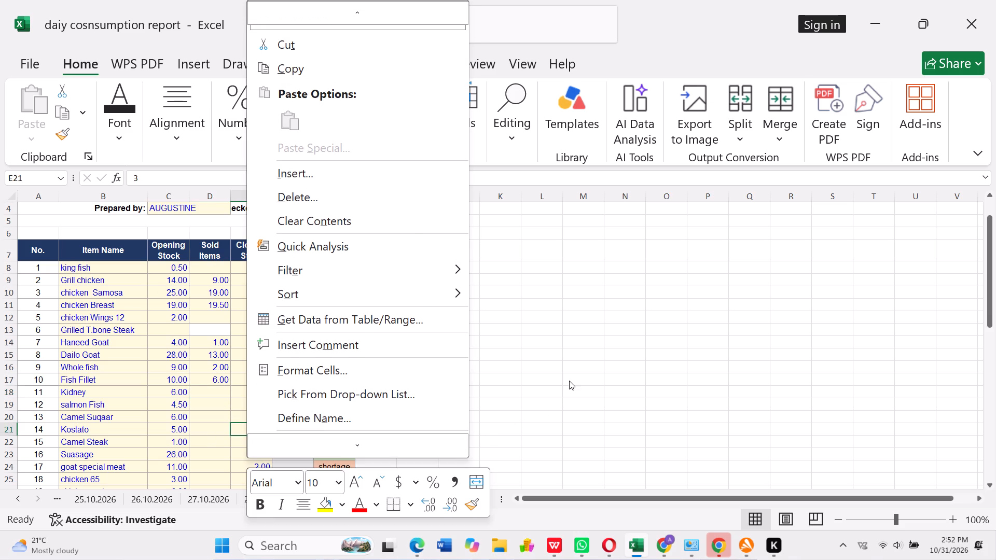
pyautogui.click(569, 381)
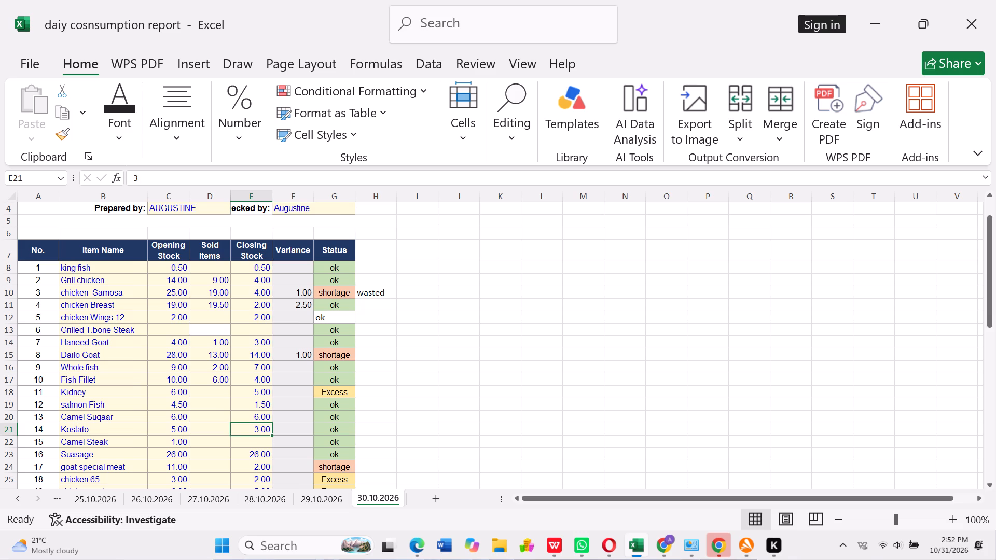
# Enter 1 as the variance for Kidney and change its status to "shortage".
pyautogui.click(298, 394)
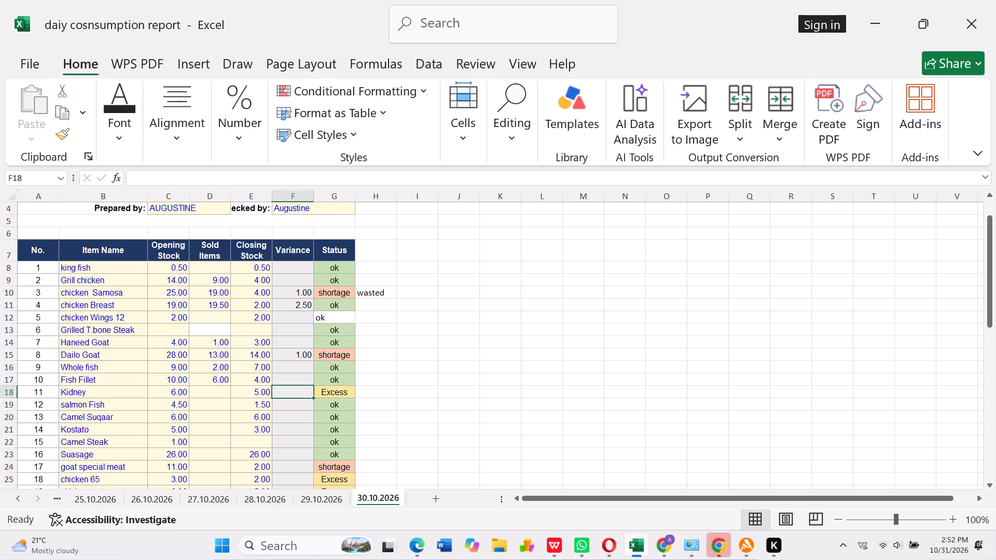
pyautogui.press('1')
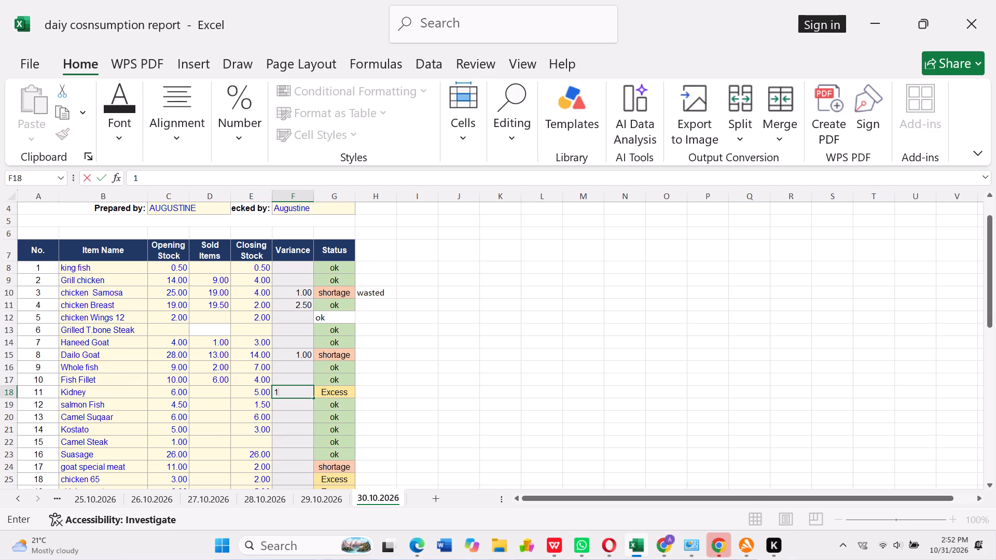
pyautogui.click(341, 391)
pyautogui.press('s')
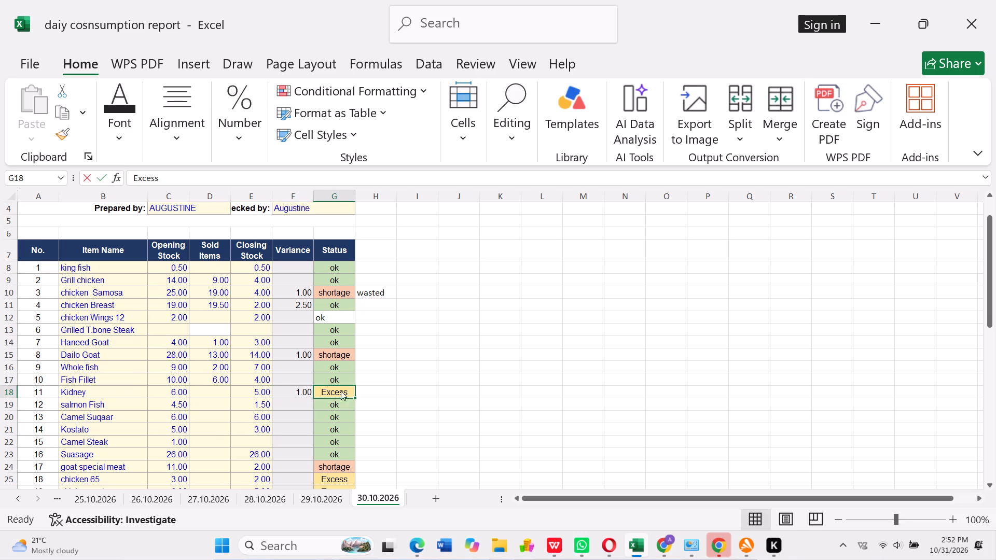
pyautogui.doubleClick(408, 391)
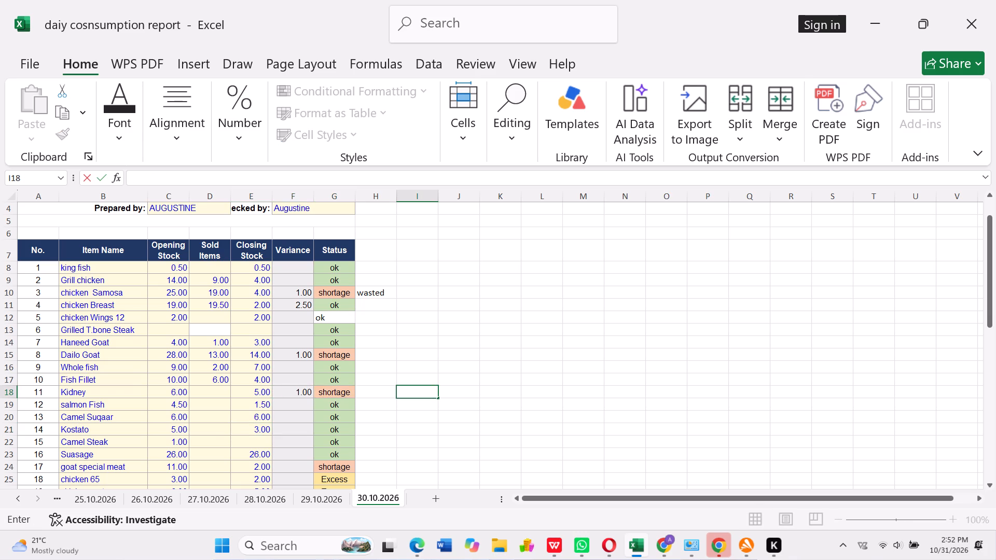
# Enter 3 as the sold items for salmon Fish.
pyautogui.click(209, 402)
pyautogui.press('3')
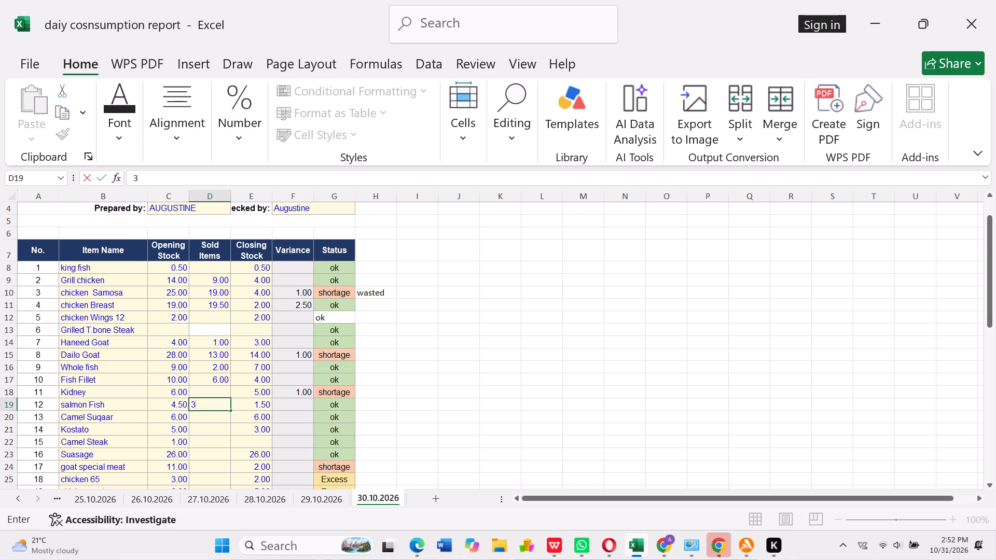
pyautogui.click(217, 422)
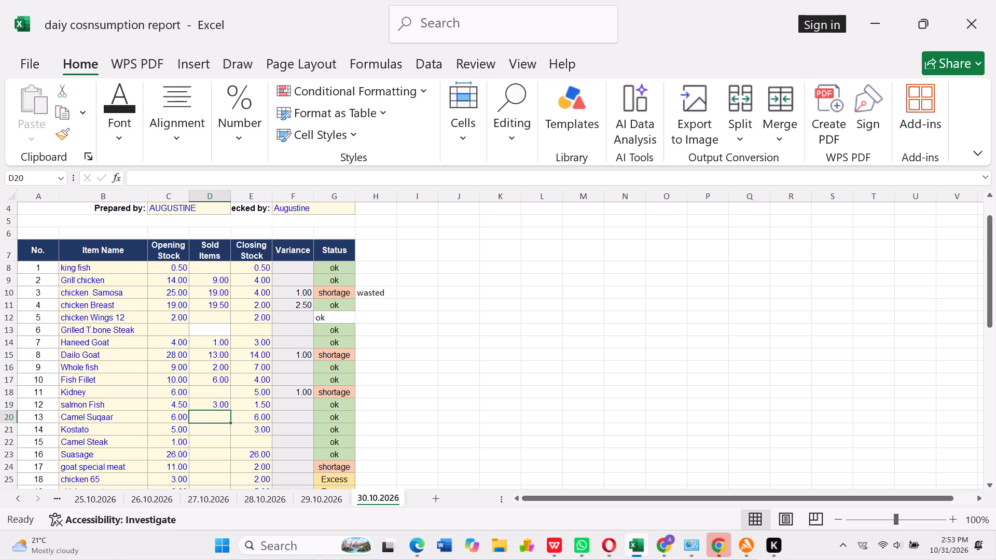
# Enter 2 as the sold items for Kostato.
pyautogui.click(217, 433)
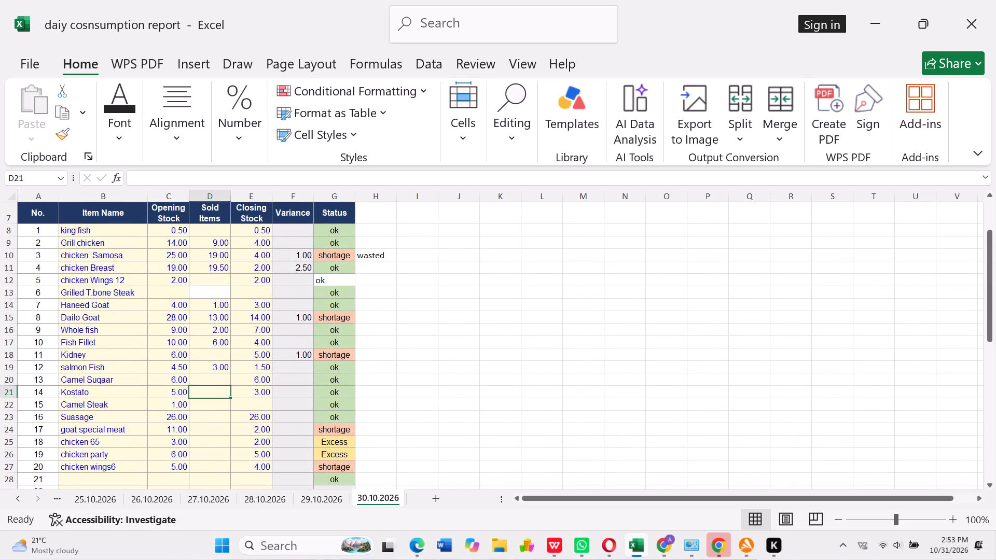
pyautogui.press('2')
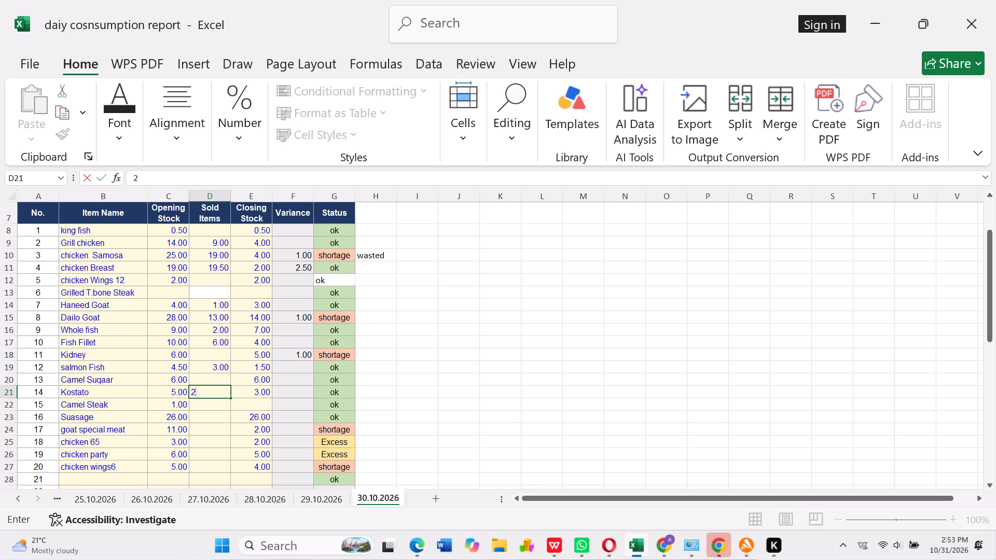
# Enter 1 as the sold items for Camel Steak.
pyautogui.click(216, 408)
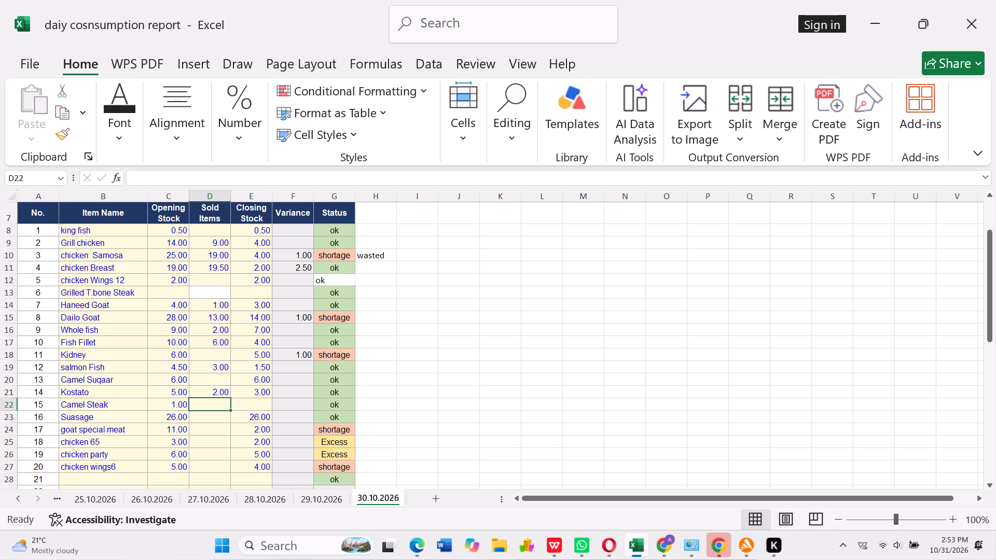
pyautogui.press('1')
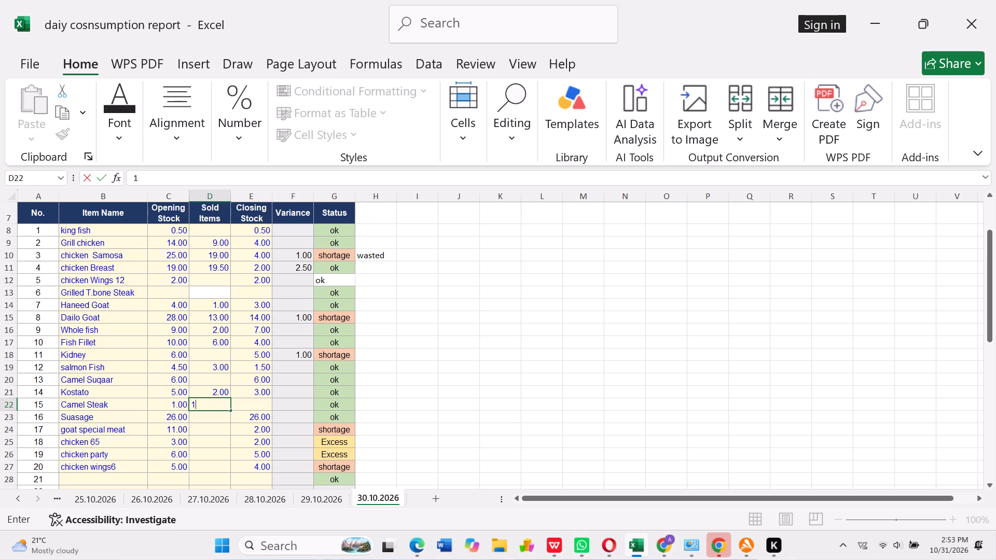
pyautogui.click(218, 421)
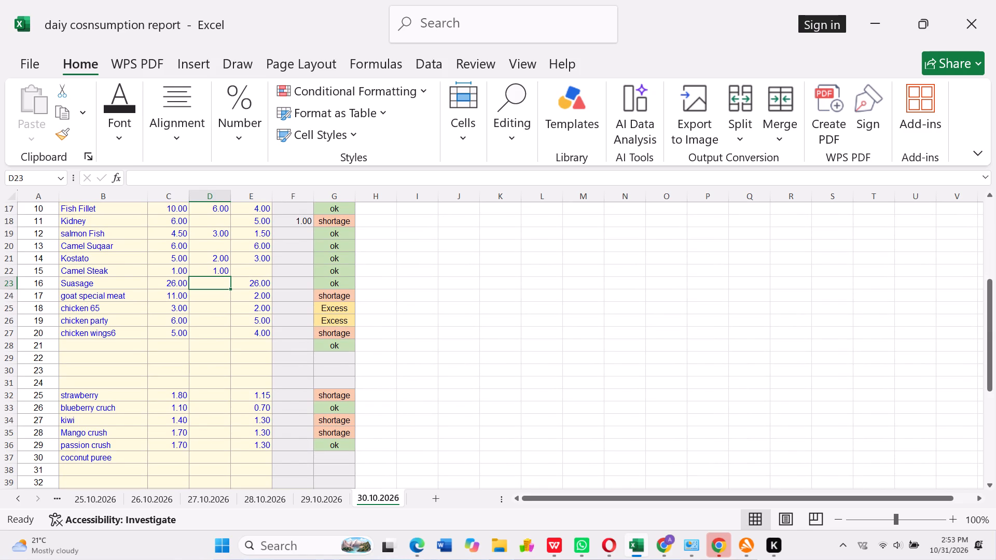
# Select the sold items cell for goat special meat.
pyautogui.click(187, 290)
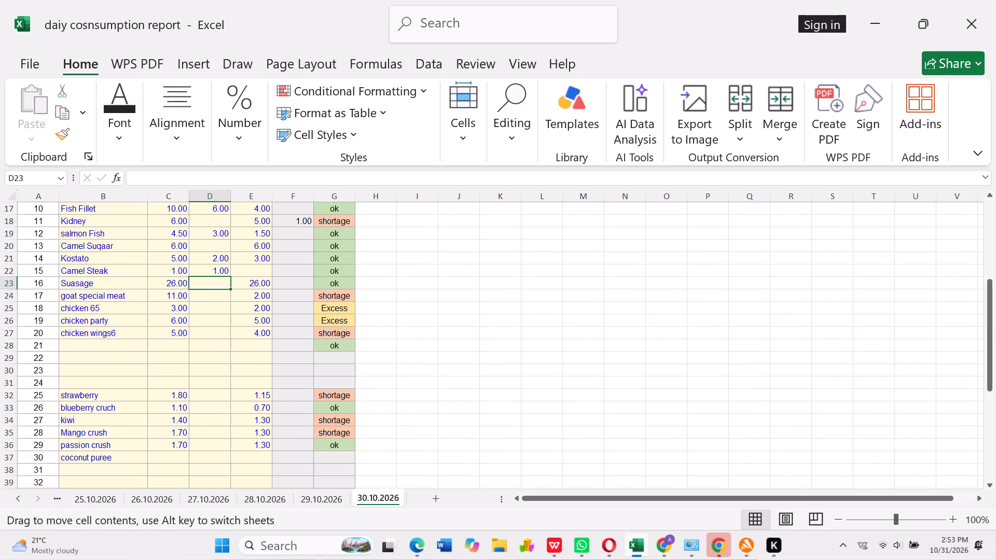
pyautogui.click(206, 300)
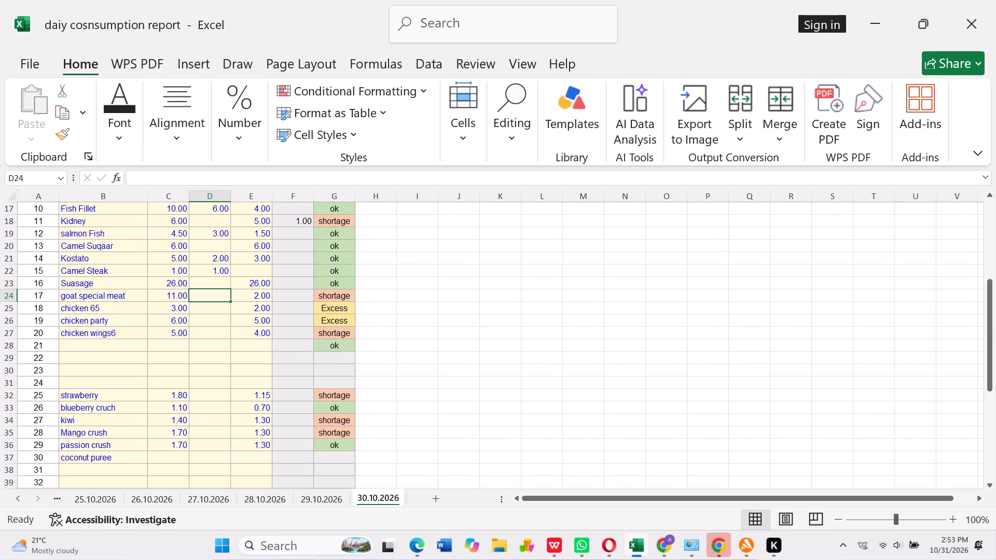
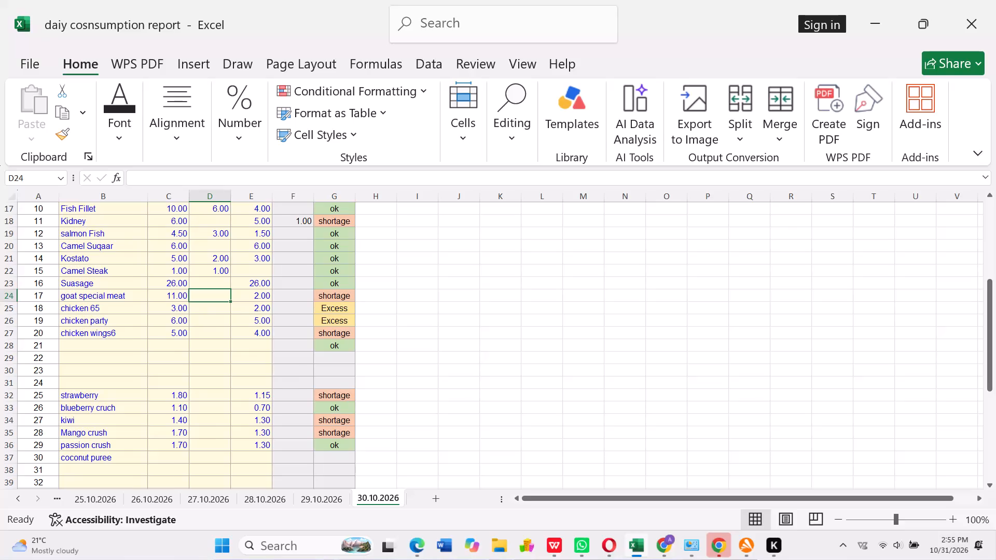
# Enter 9 as the sold items for goat special meat.
pyautogui.press('9')
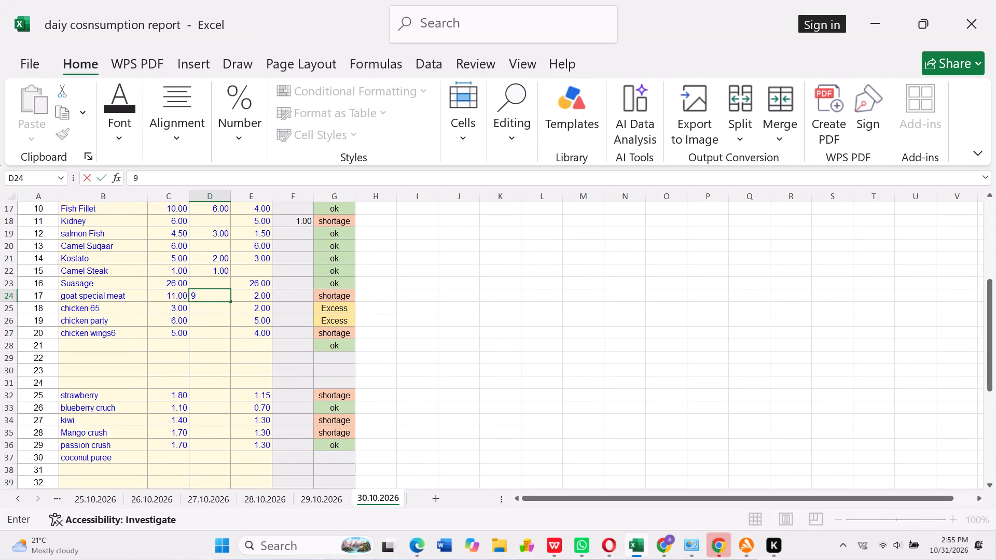
pyautogui.click(208, 313)
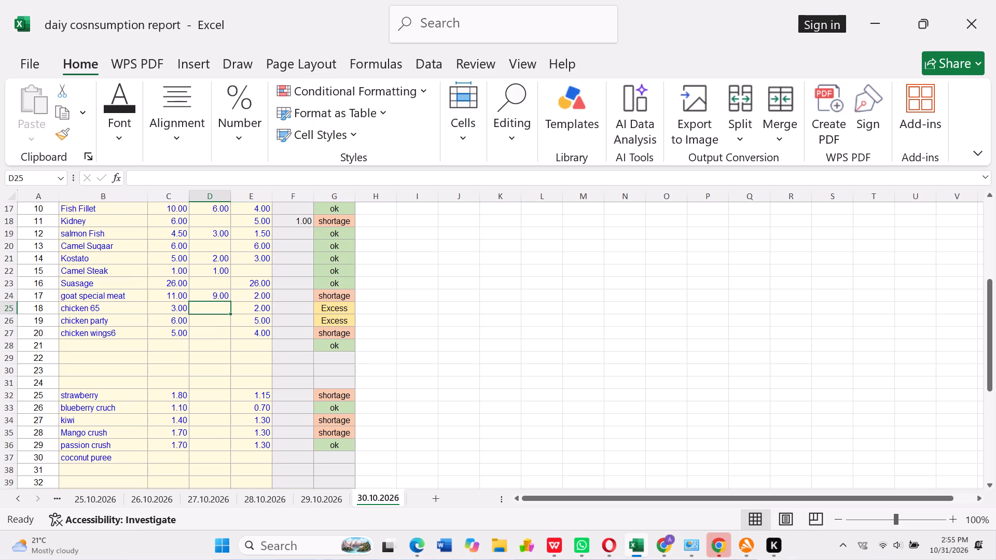
# Set the status of chicken 65 to shortage and enter 1 as its variance.
pyautogui.click(332, 311)
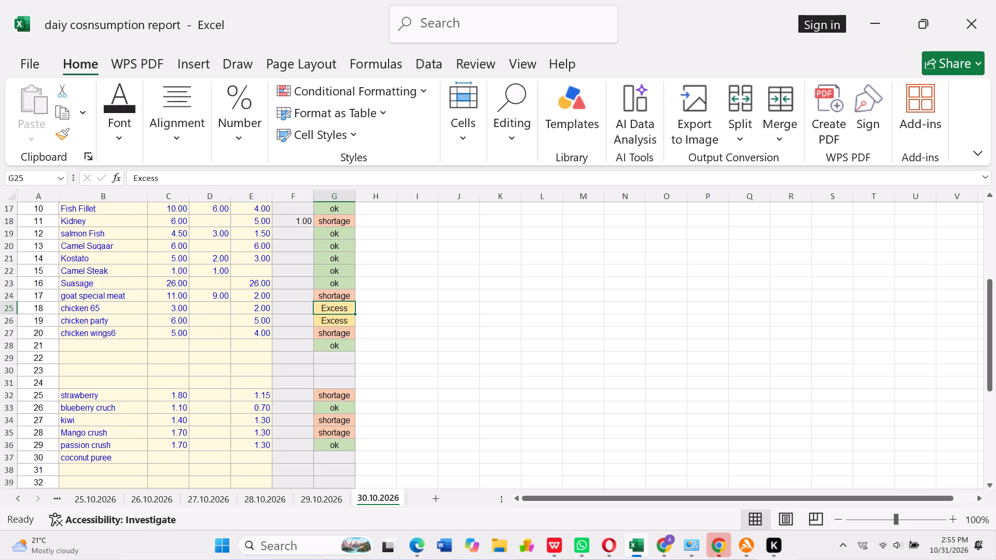
pyautogui.press('s')
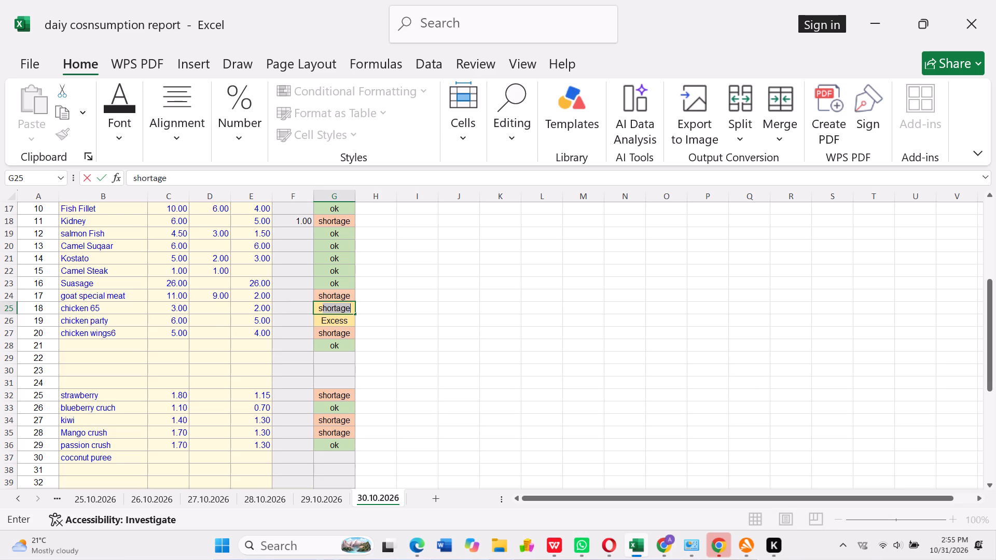
pyautogui.click(302, 327)
pyautogui.click(299, 310)
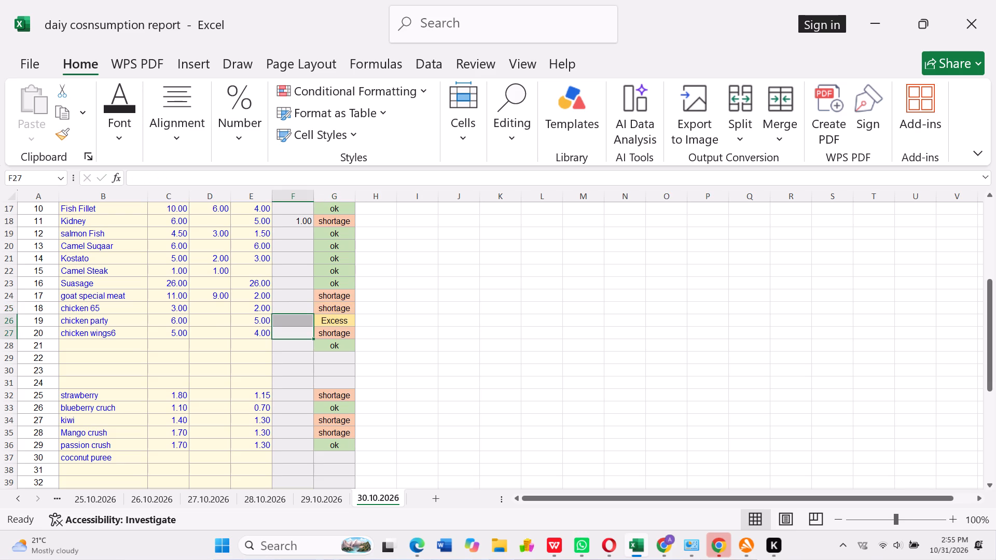
pyautogui.press('1')
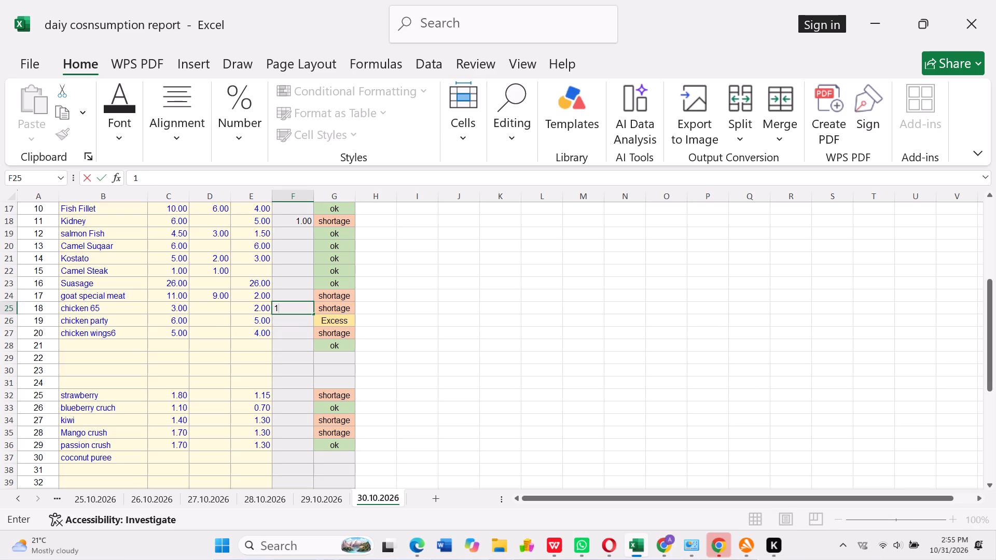
# Add the note "garnish" beside the status of chicken 65.
pyautogui.click(369, 306)
pyautogui.write('ga')
pyautogui.write('rnish')
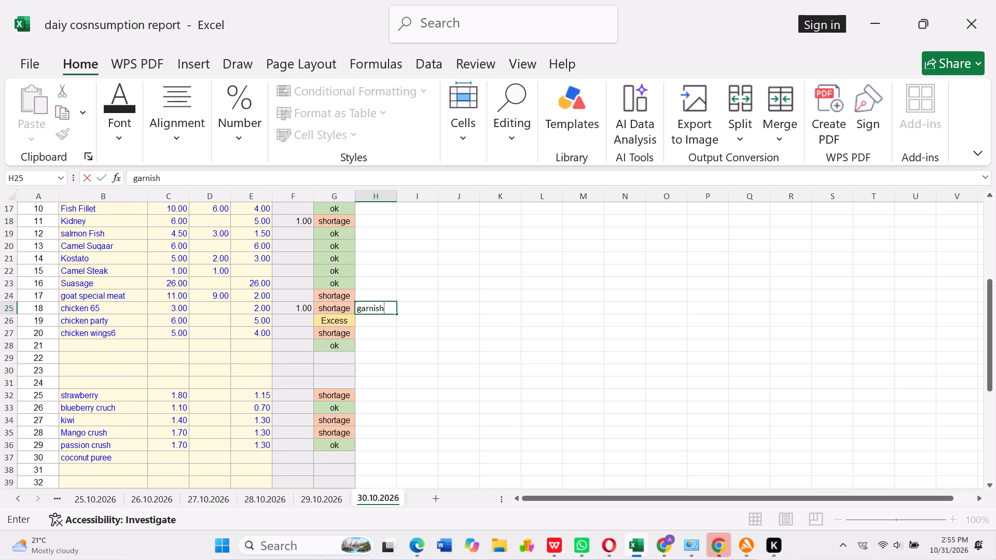
# Enter 1 as the sold items for chicken party and set its status to ok.
pyautogui.click(161, 320)
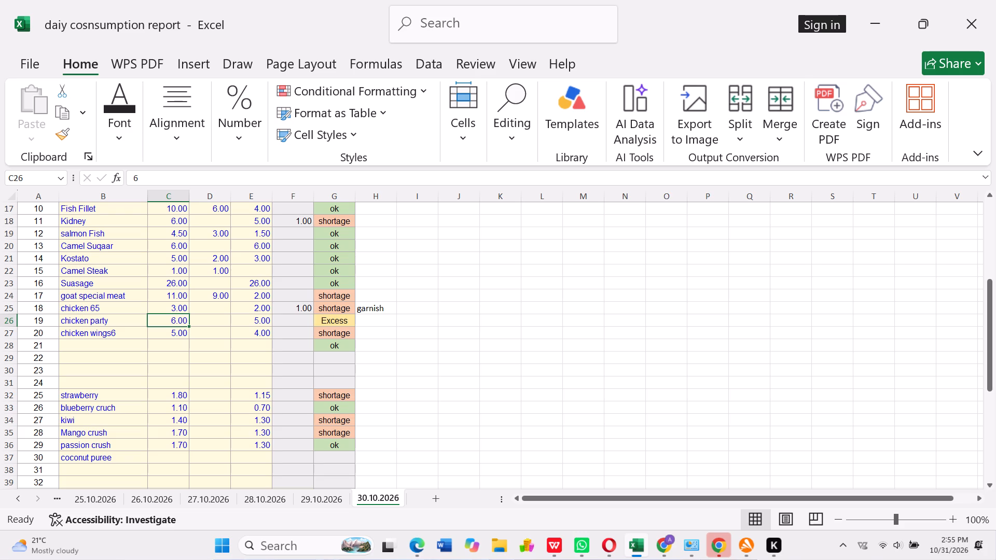
pyautogui.click(208, 320)
pyautogui.press('1')
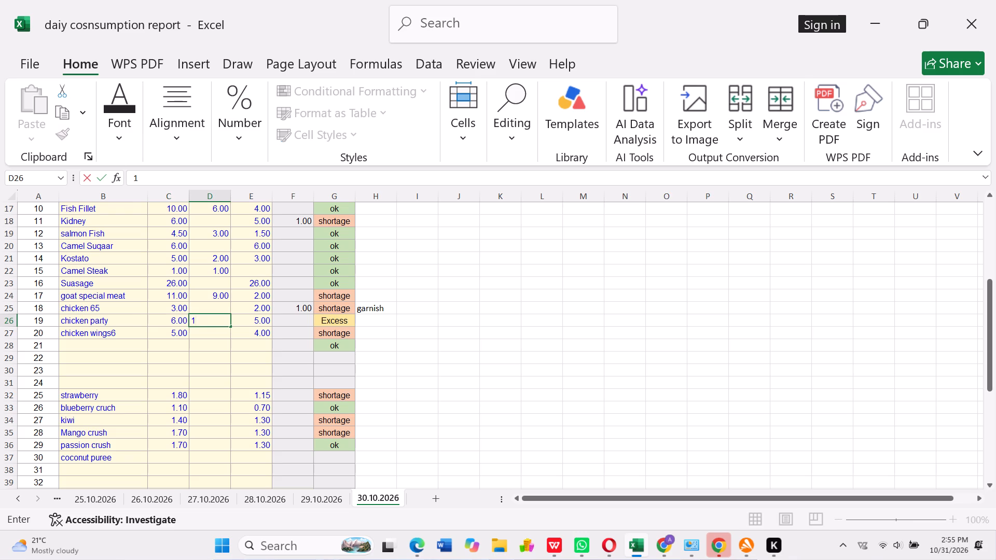
pyautogui.click(331, 319)
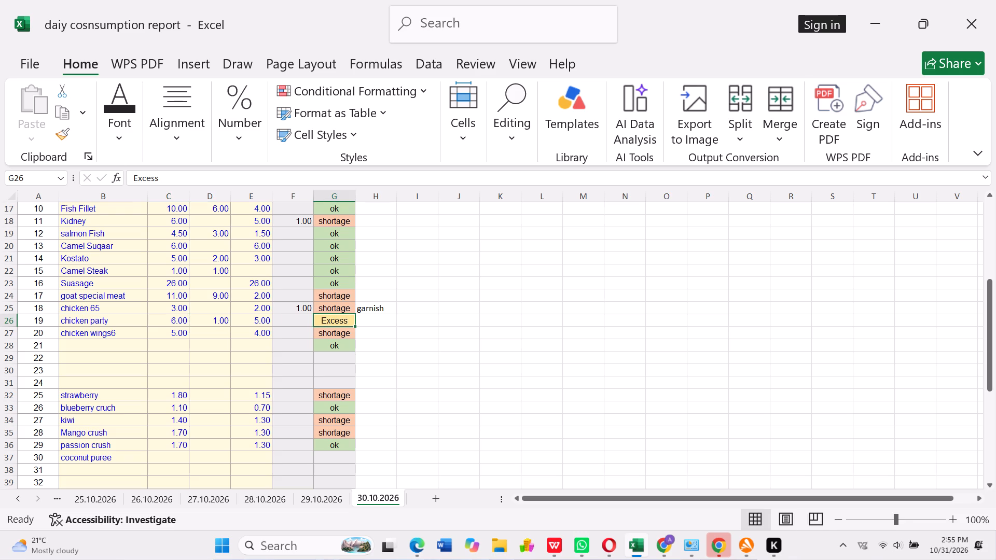
pyautogui.write('ok')
# Enter 1 as the sold items for chicken wings6.
pyautogui.click(213, 391)
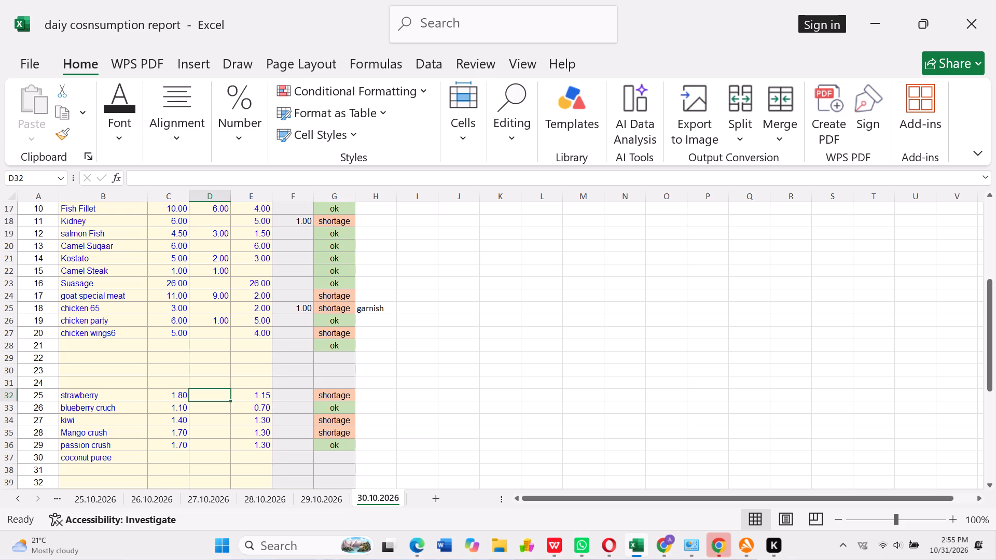
pyautogui.click(212, 334)
pyautogui.press('1')
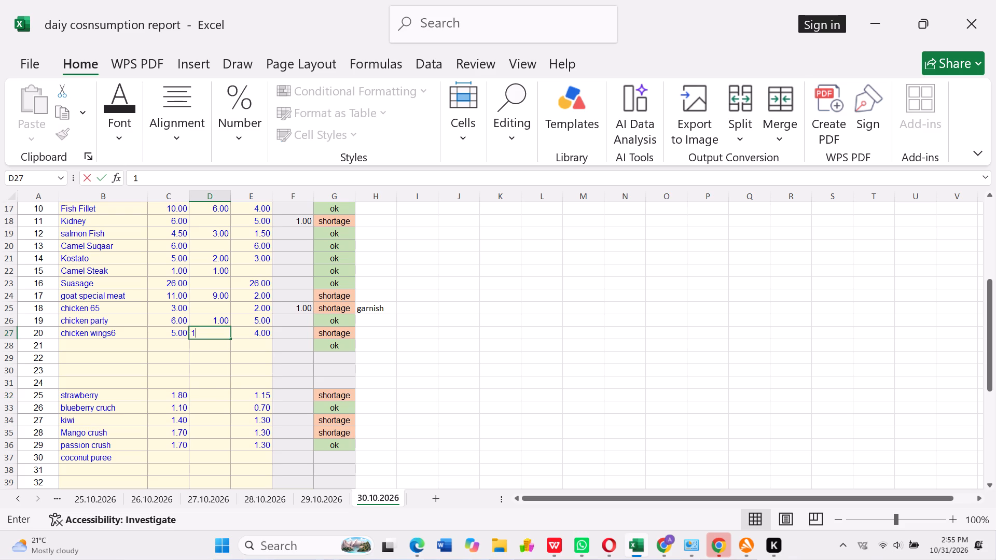
pyautogui.scroll(1, 251, 349)
pyautogui.click(514, 405)
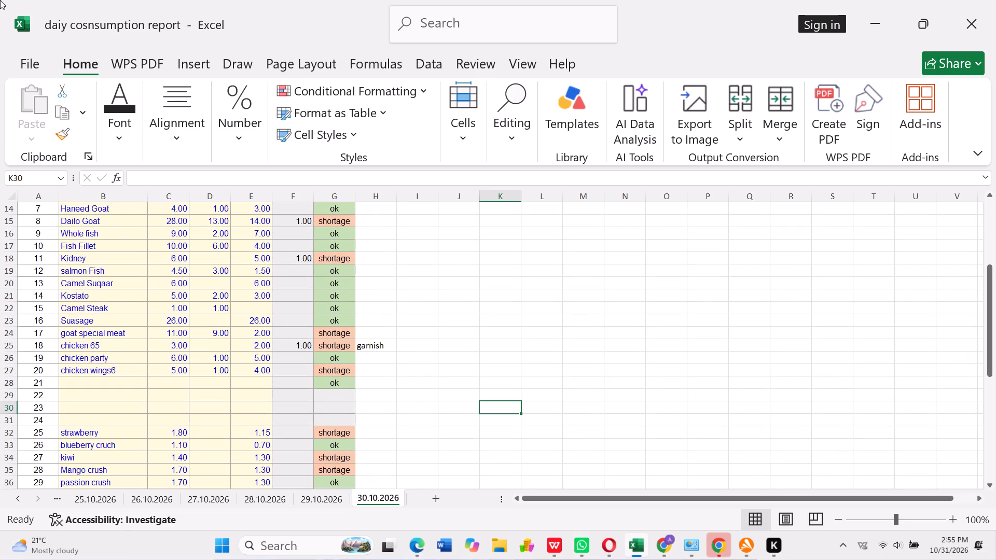
# Save the daily consumption report workbook.
pyautogui.click(20, 60)
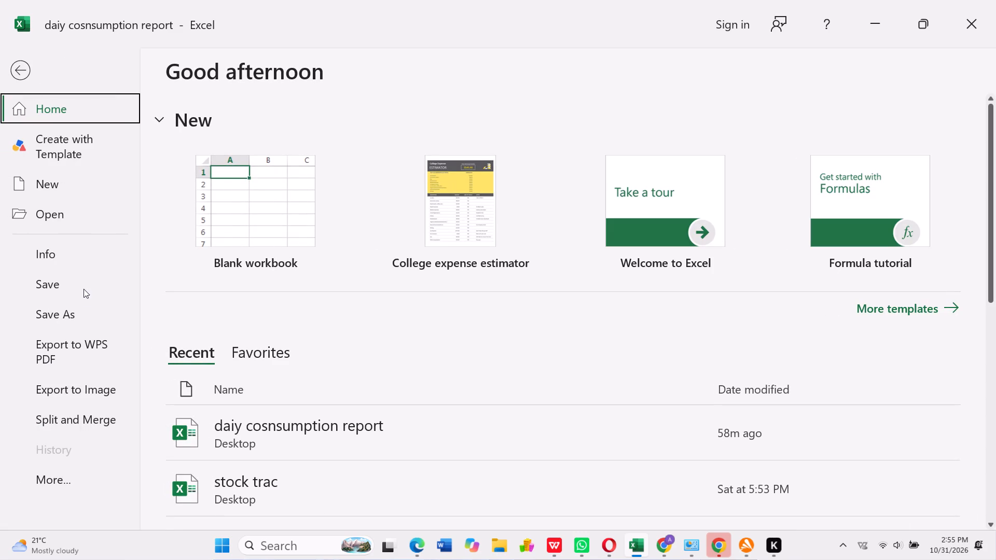
pyautogui.click(81, 280)
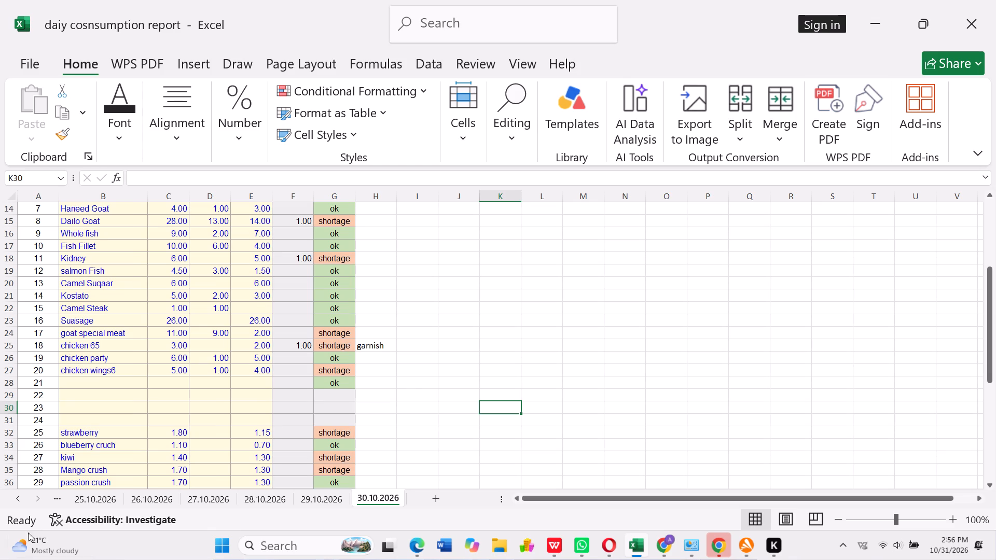
# Browse back through the earlier daily sheets and open the 1.10.2026 sheet.
pyautogui.moveTo(14, 500); pyautogui.dragTo(15, 500)
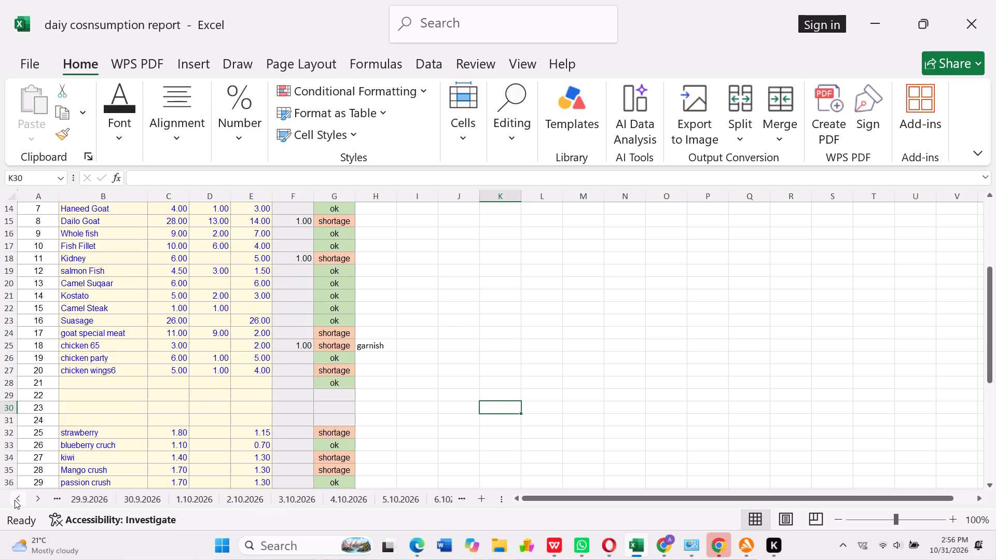
pyautogui.moveTo(15, 500); pyautogui.dragTo(19, 493)
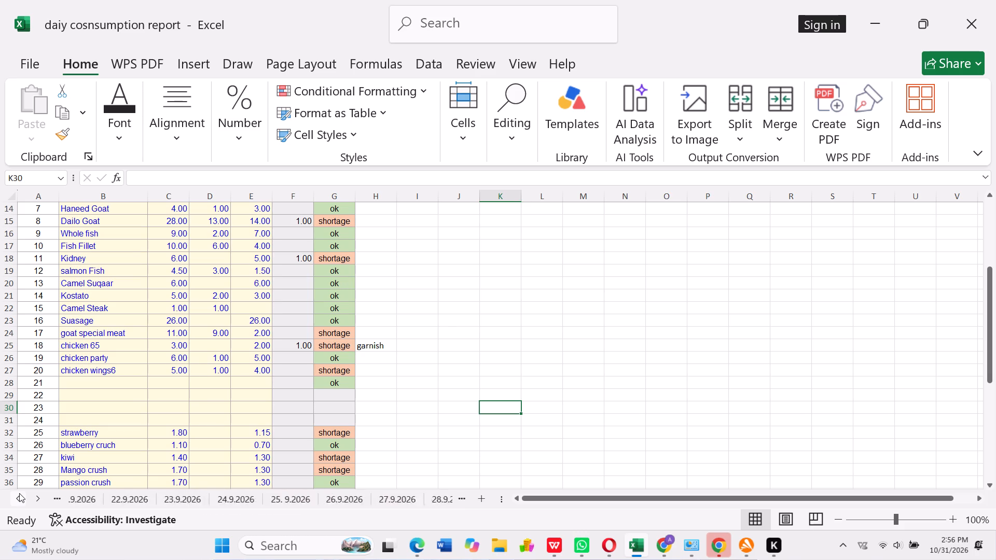
pyautogui.moveTo(19, 493); pyautogui.dragTo(21, 494)
pyautogui.click(20, 498)
pyautogui.tripleClick(20, 498)
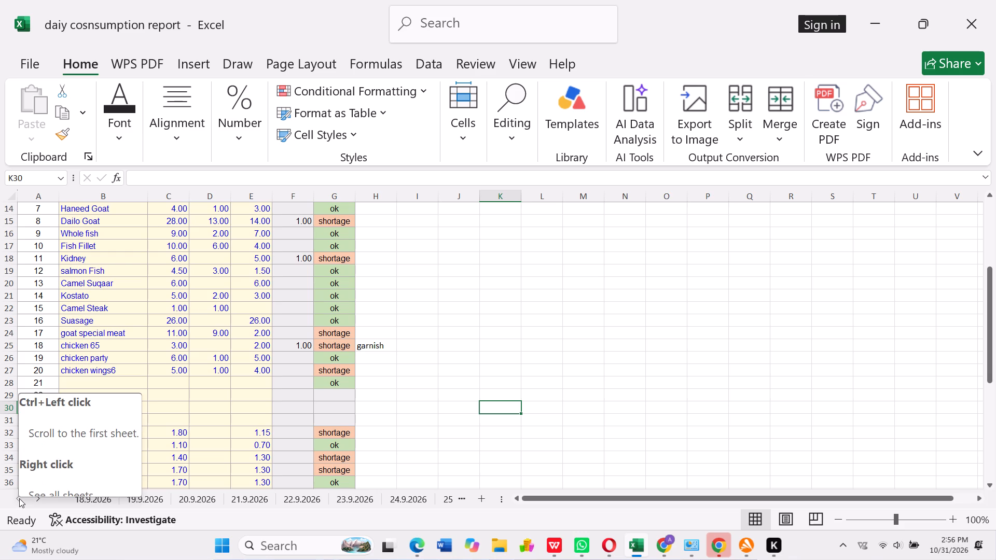
pyautogui.click(459, 409)
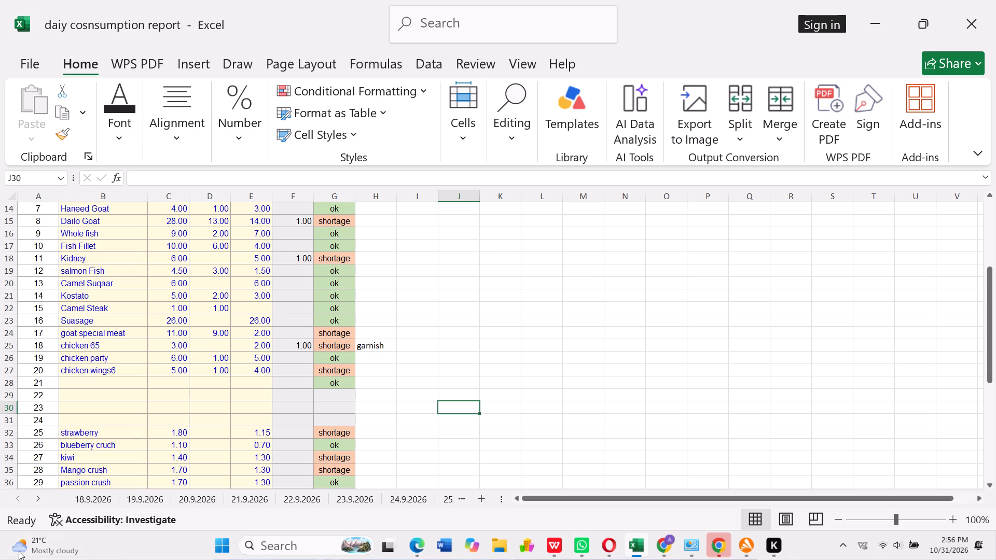
pyautogui.click(38, 500)
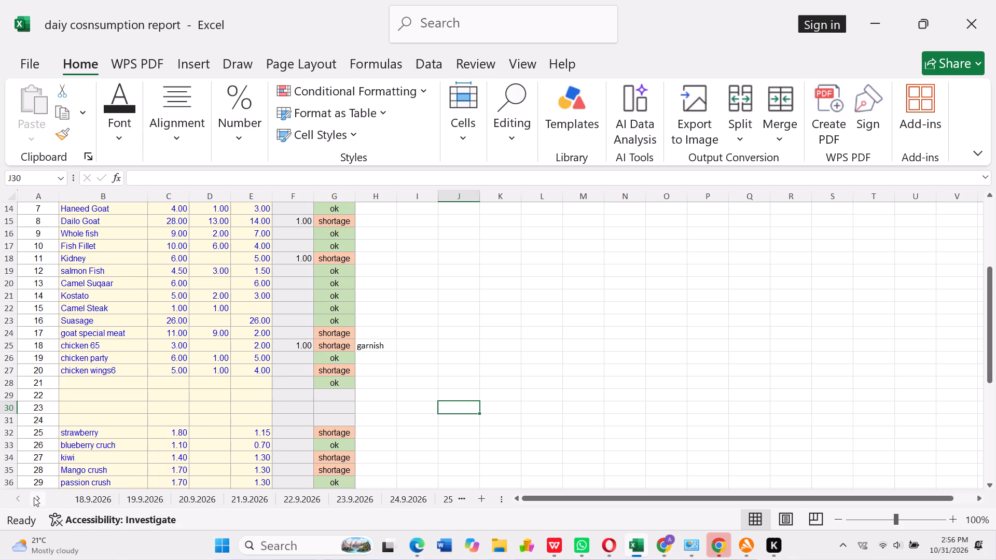
pyautogui.click(40, 497)
pyautogui.tripleClick(40, 497)
pyautogui.doubleClick(41, 497)
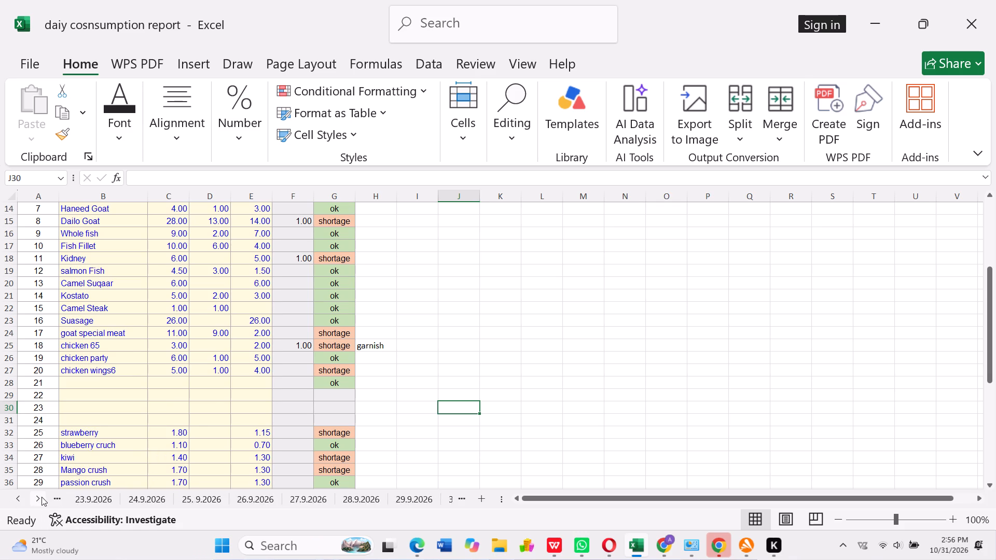
pyautogui.click(41, 497)
pyautogui.click(41, 497)
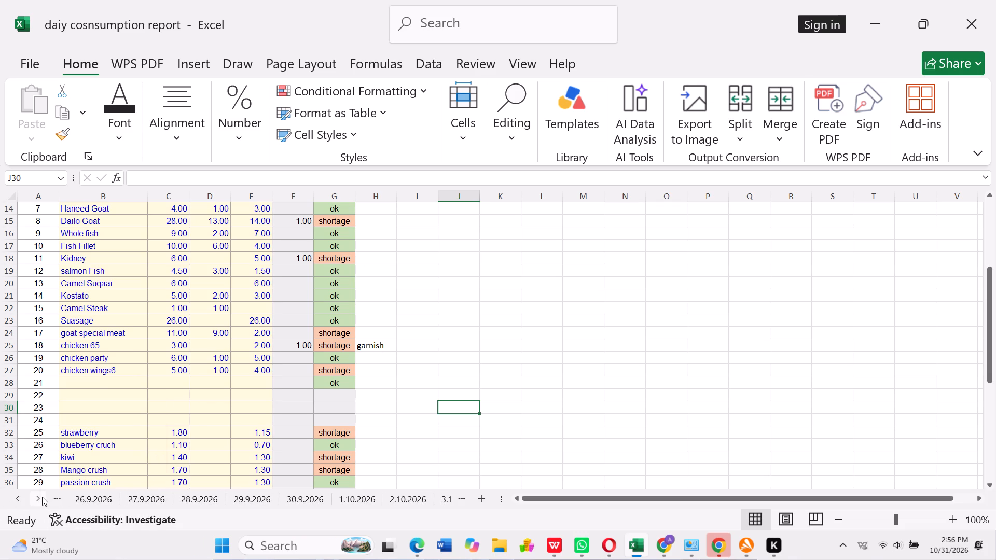
pyautogui.click(367, 502)
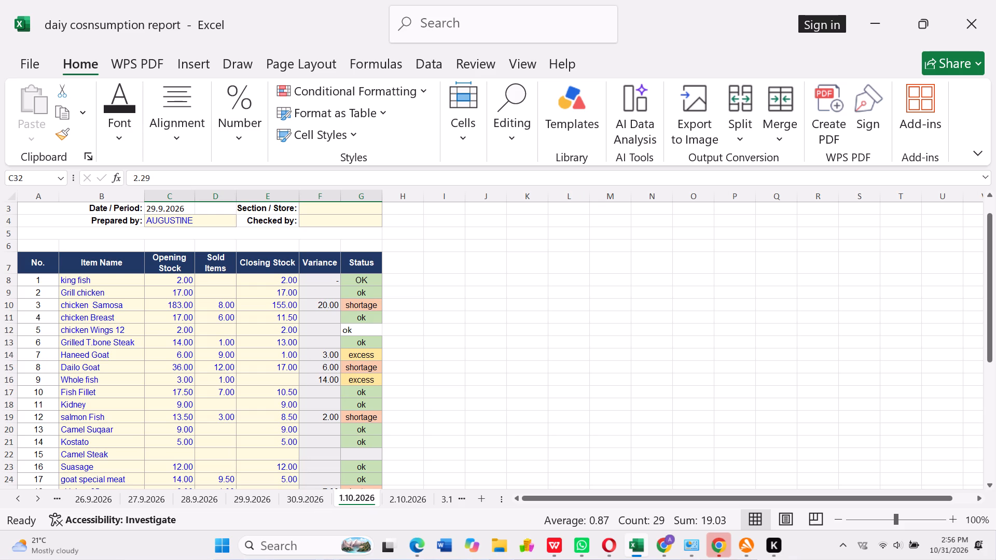
# Change the opening stock of chicken Samosa to 163 on the 1.10.2026 sheet.
pyautogui.click(332, 306)
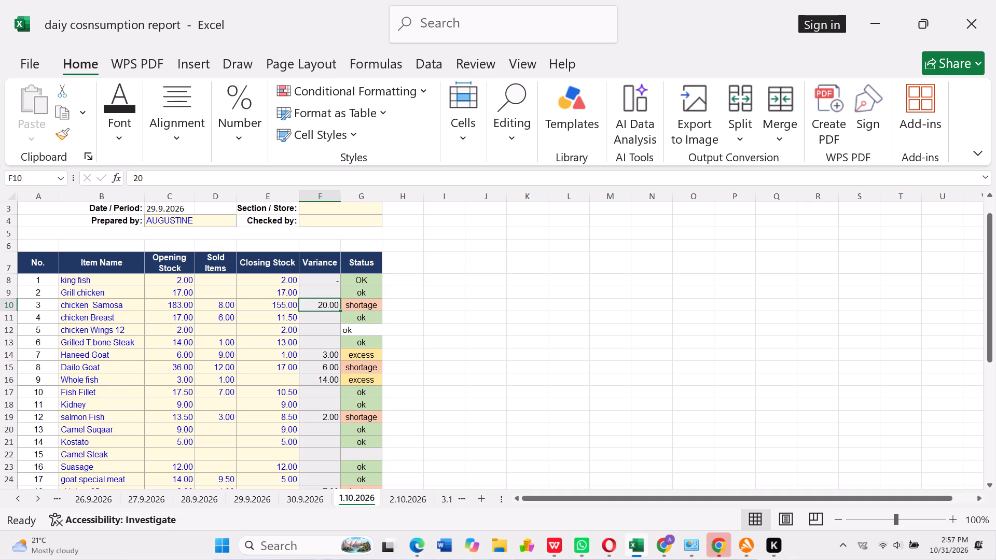
pyautogui.click(176, 309)
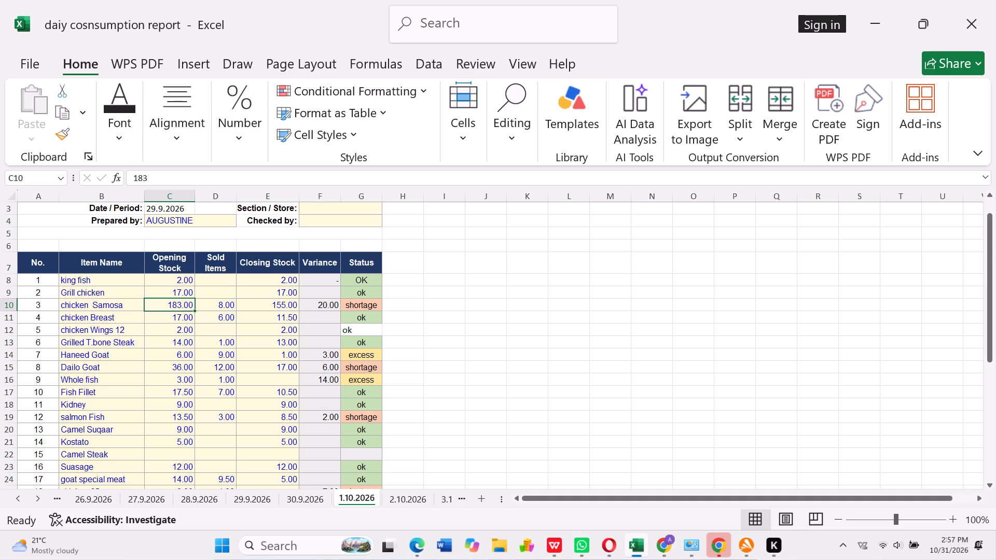
pyautogui.press('1')
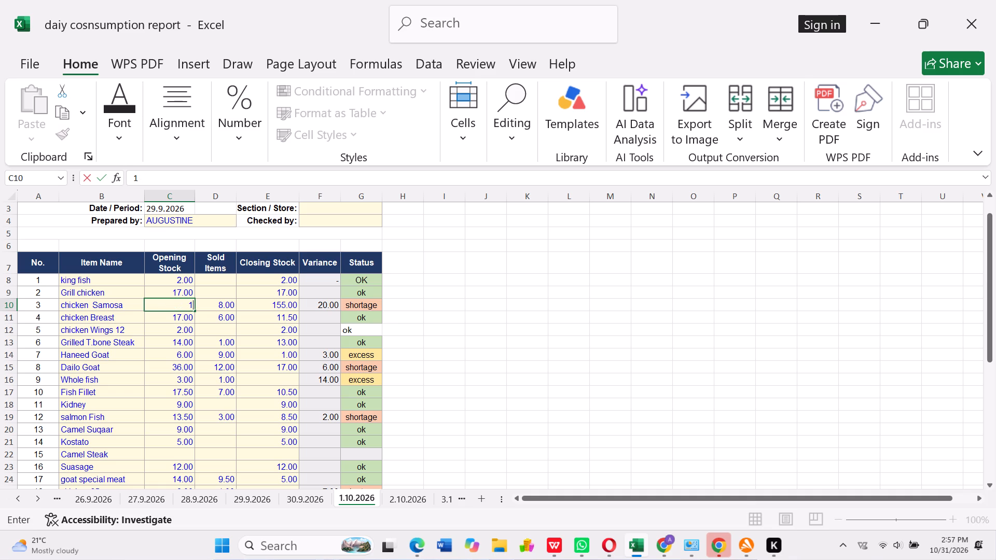
pyautogui.write('63')
# Clear the variance of chicken Samosa and set its status to ok.
pyautogui.click(330, 305)
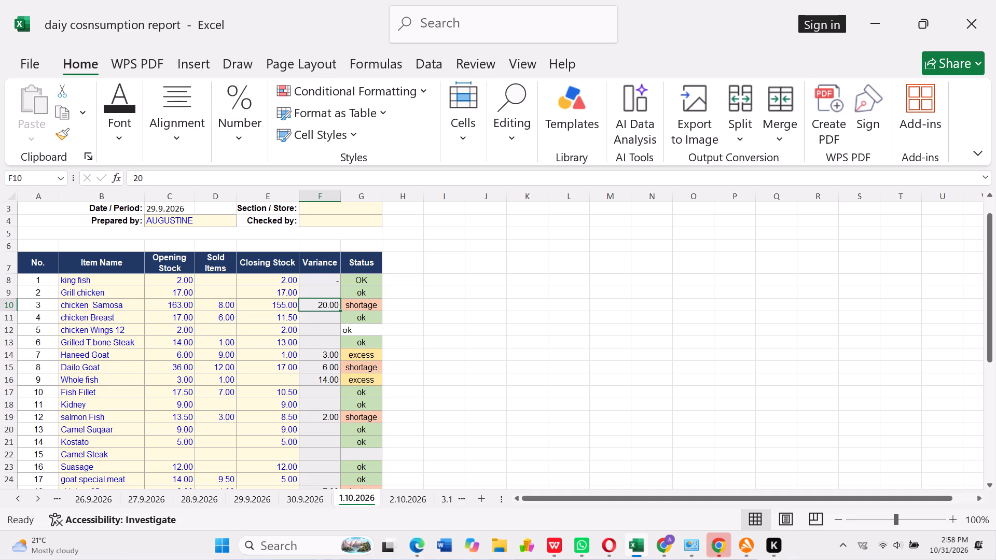
pyautogui.click(330, 305)
pyautogui.press('BackSpace')
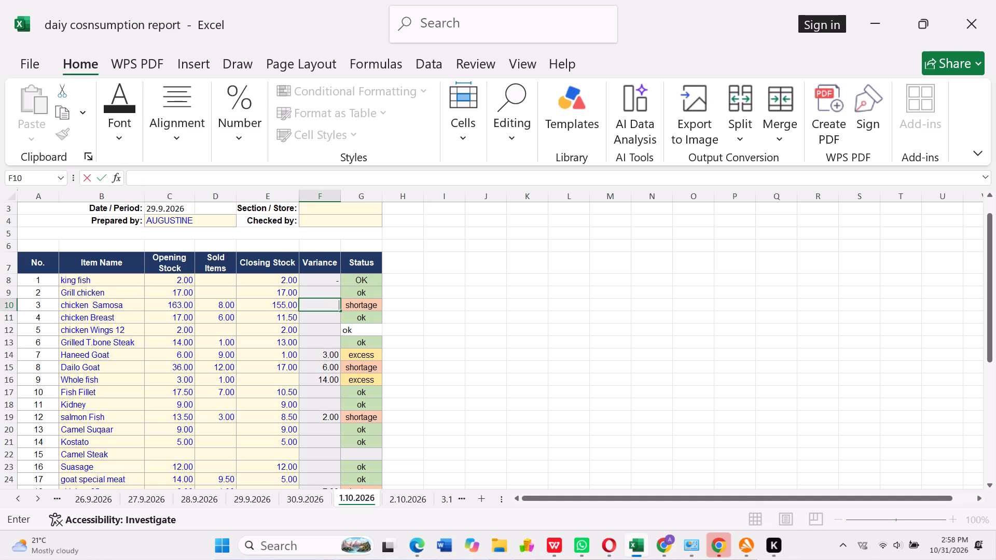
pyautogui.click(370, 304)
pyautogui.write('ok')
pyautogui.rightClick(370, 304)
pyautogui.click(633, 239)
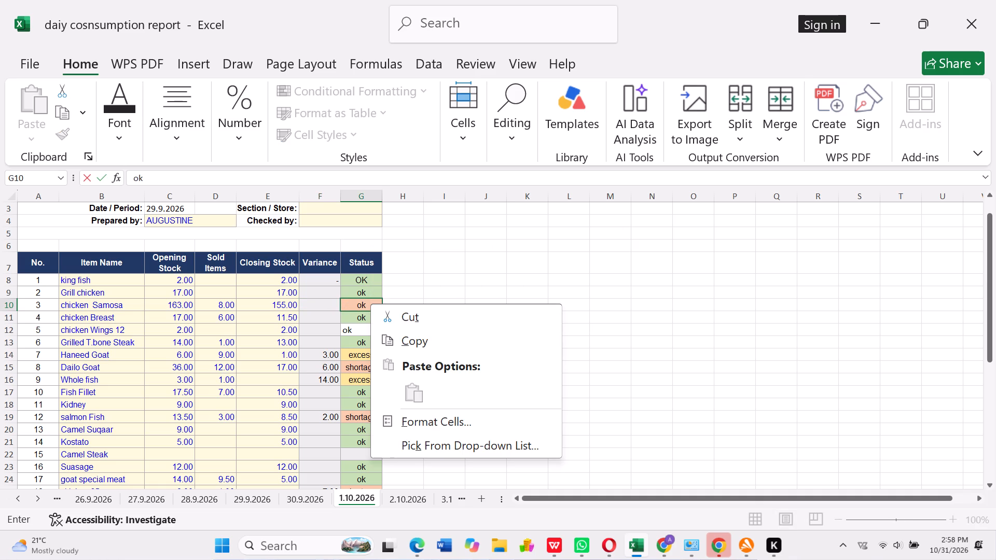
pyautogui.tripleClick(633, 239)
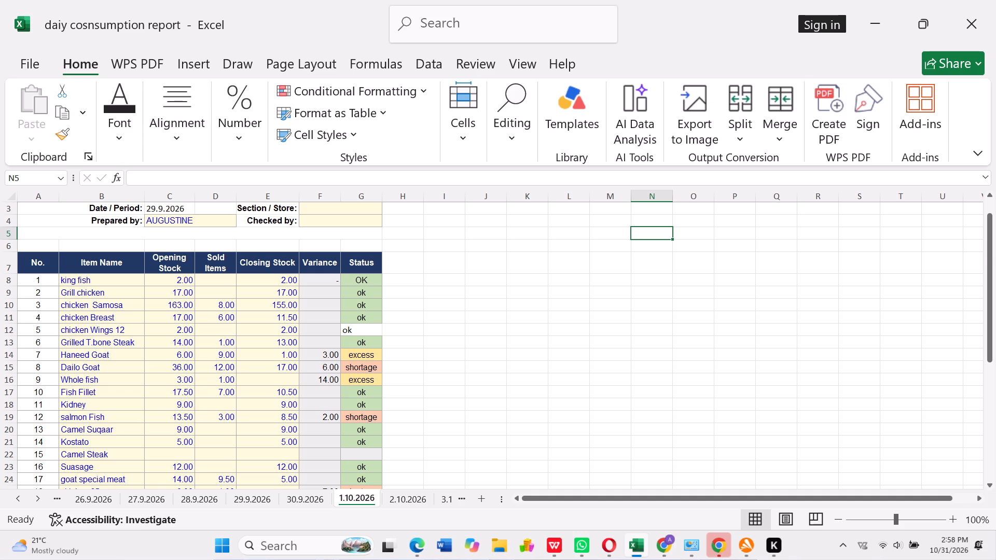
# Set the opening stock of salmon Fish to 12 and its variance to 1 on the 1.10.2026 sheet.
pyautogui.click(326, 366)
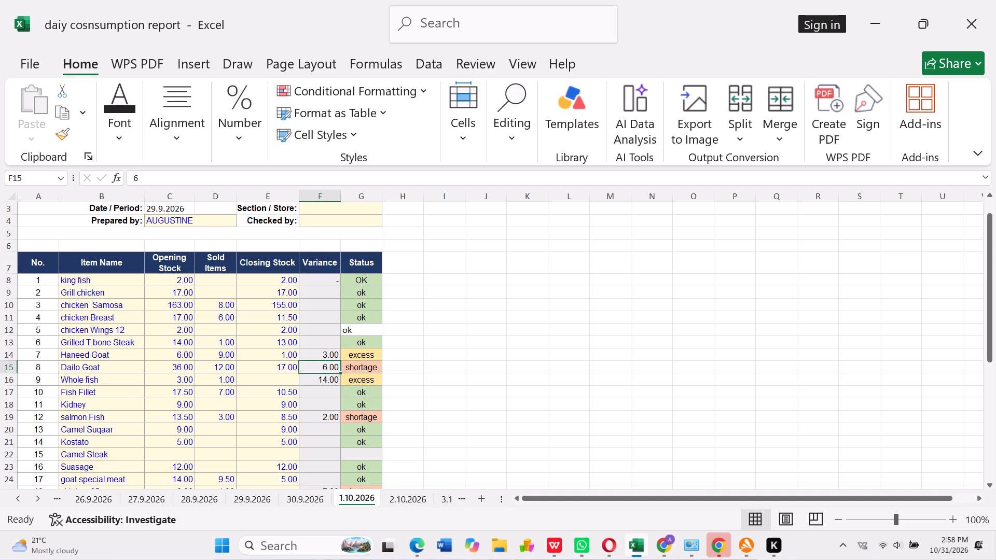
pyautogui.click(334, 420)
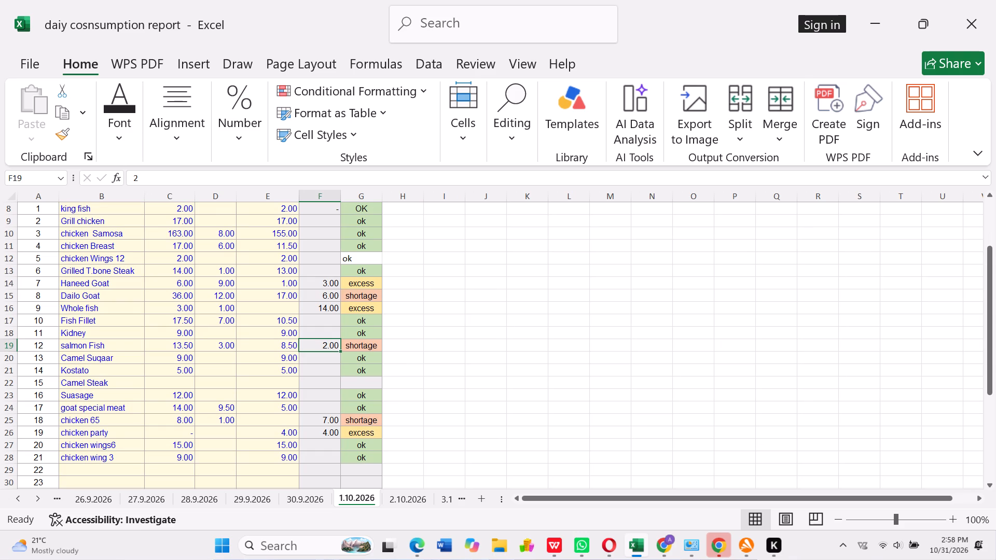
pyautogui.click(322, 359)
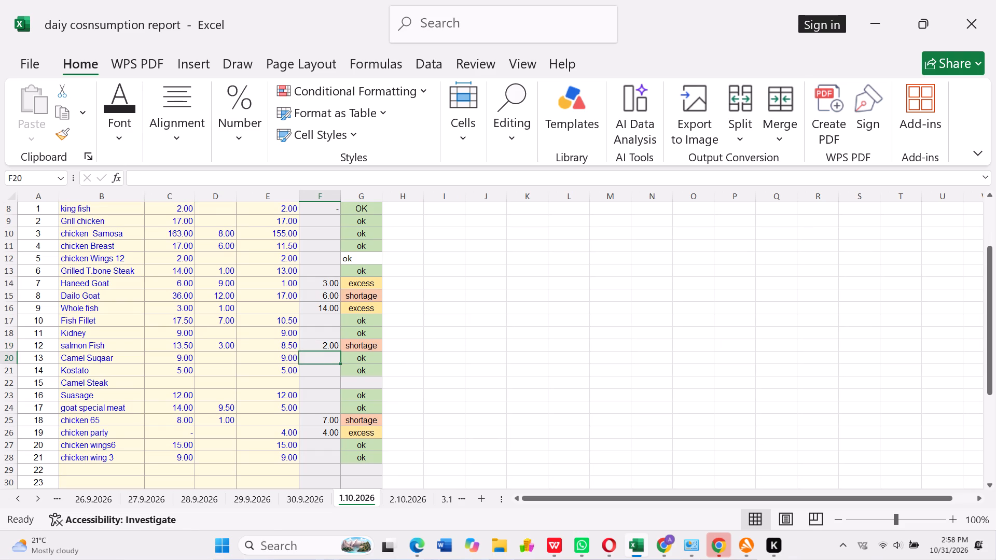
pyautogui.click(322, 350)
pyautogui.click(322, 346)
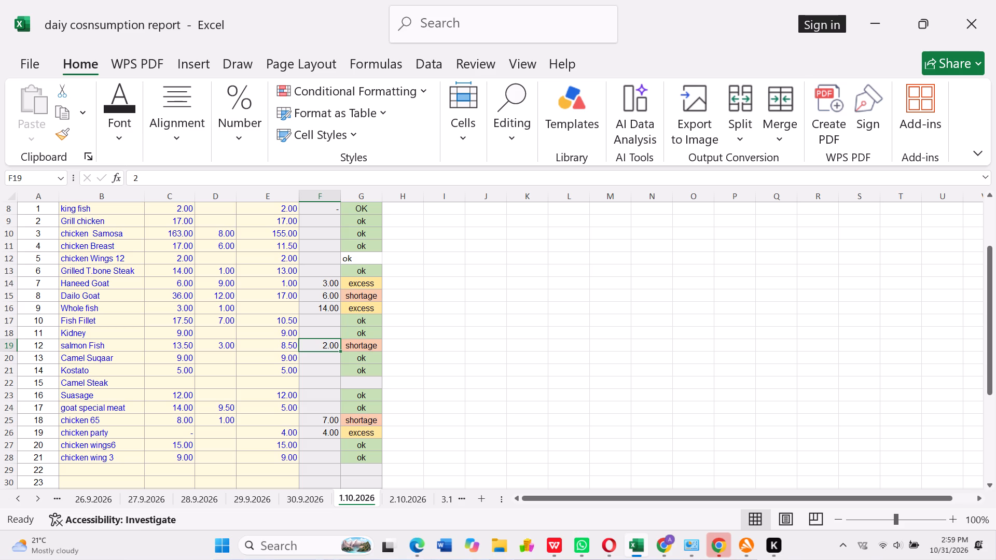
pyautogui.click(175, 346)
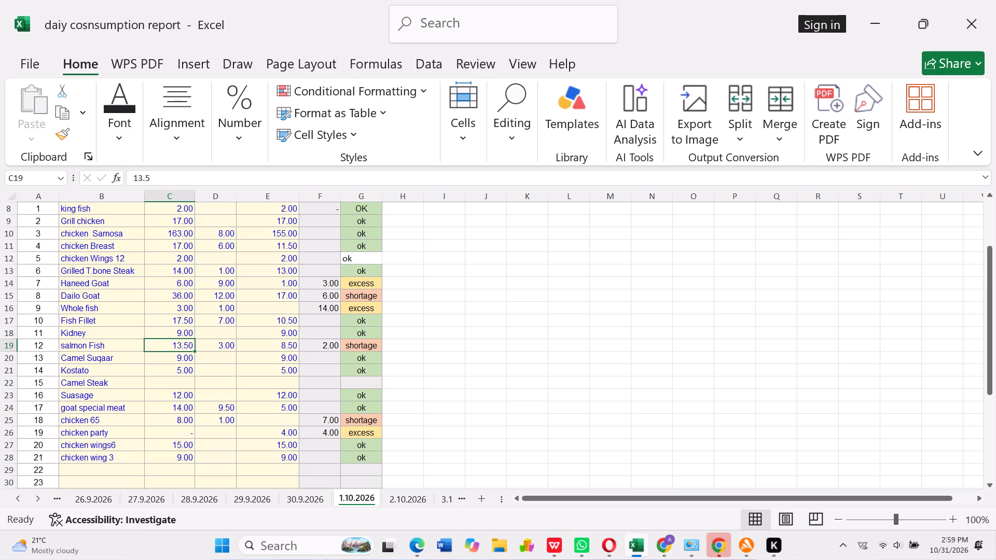
pyautogui.write('12')
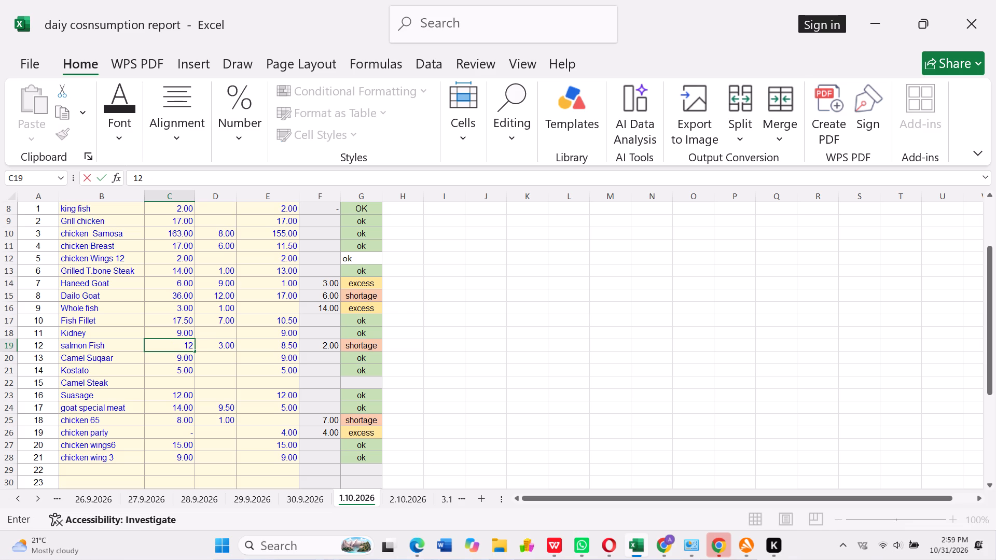
pyautogui.click(209, 378)
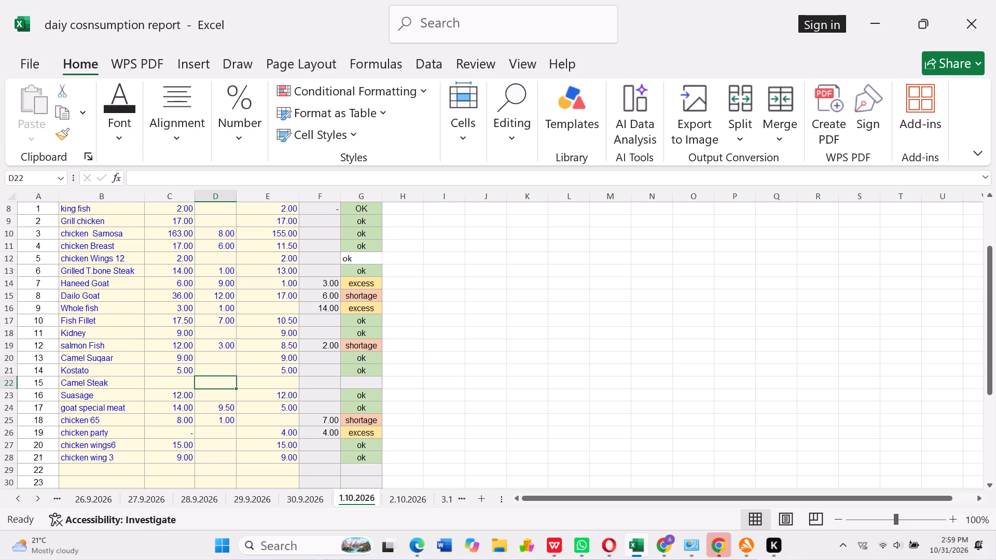
pyautogui.click(336, 347)
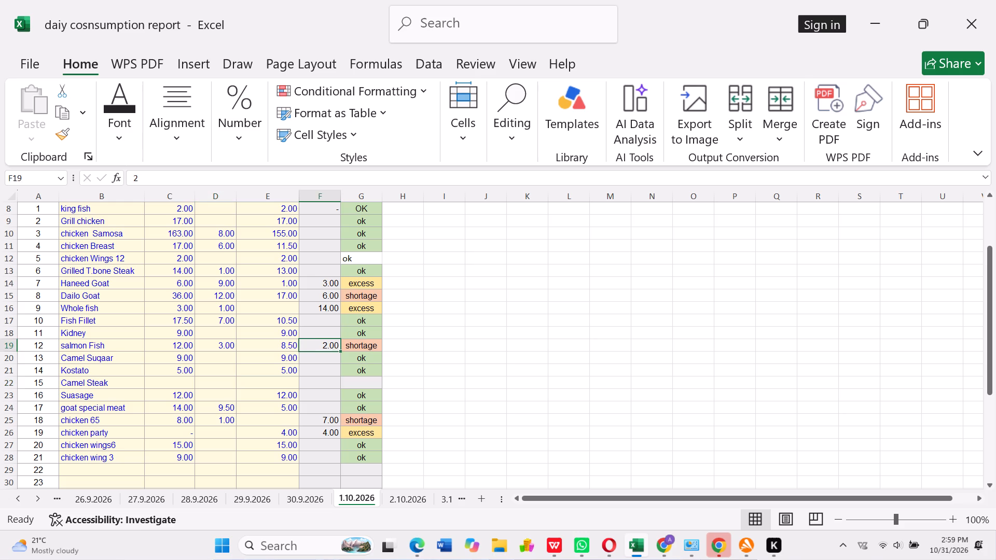
pyautogui.press('1')
pyautogui.click(307, 365)
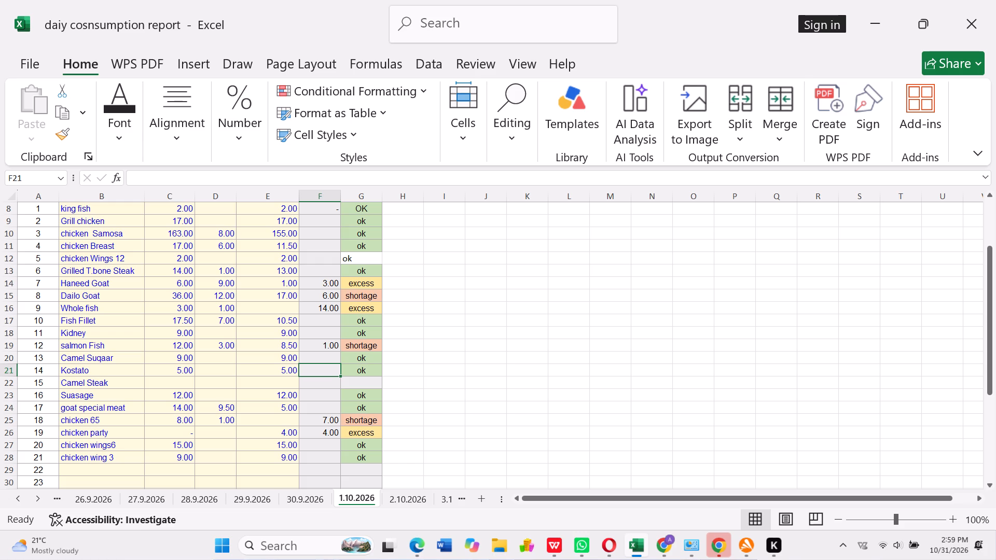
# Enter a closing stock of 7 for chicken 65 on the 1.10.2026 sheet.
pyautogui.click(108, 422)
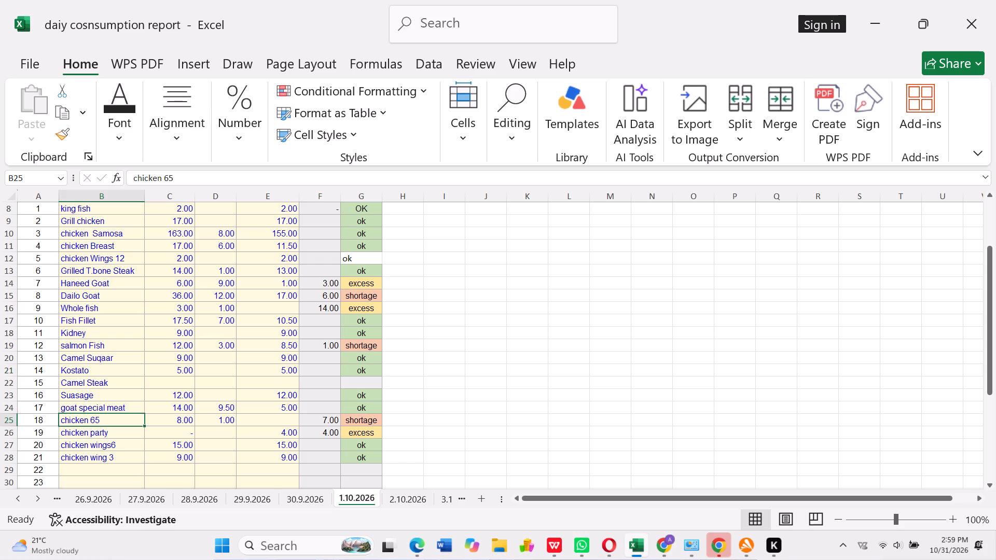
pyautogui.click(328, 421)
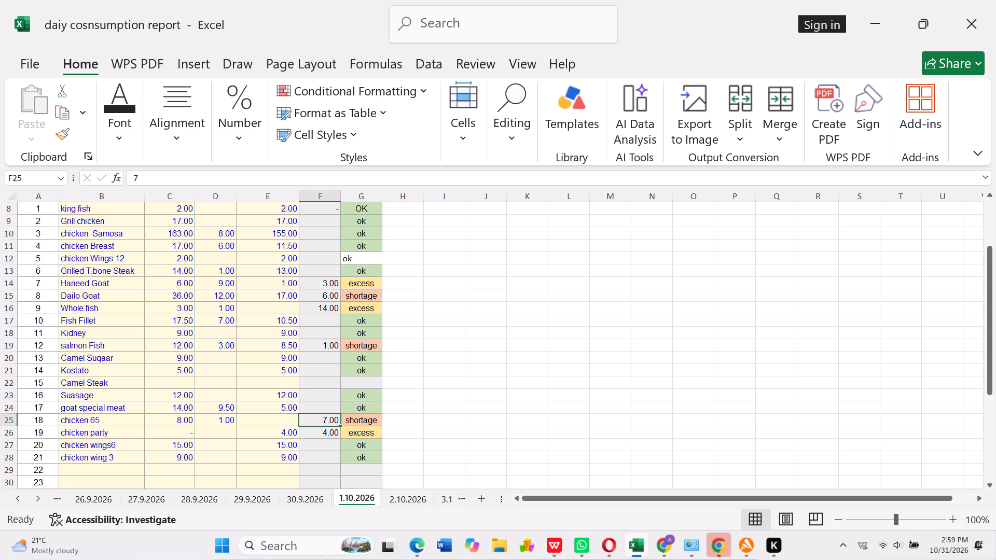
pyautogui.click(263, 422)
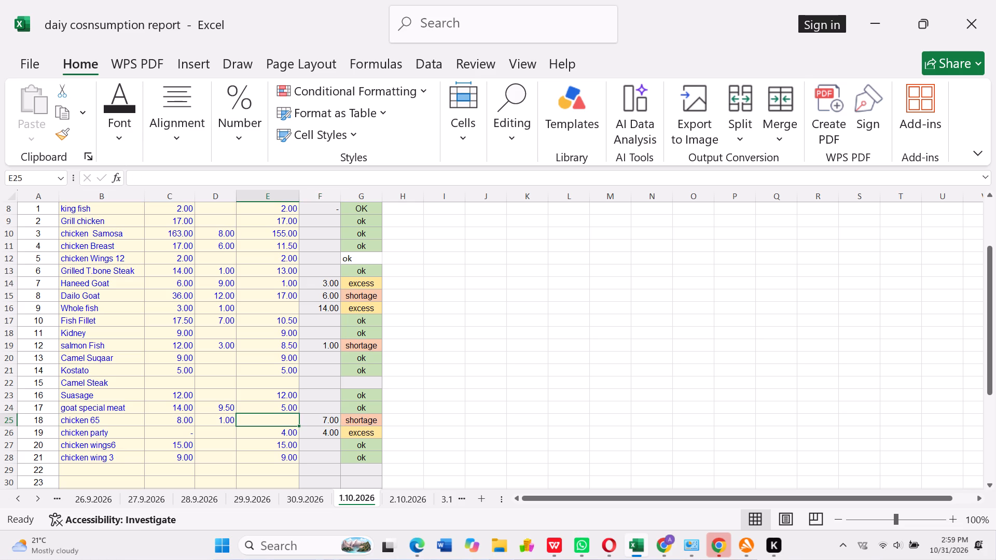
pyautogui.press('7')
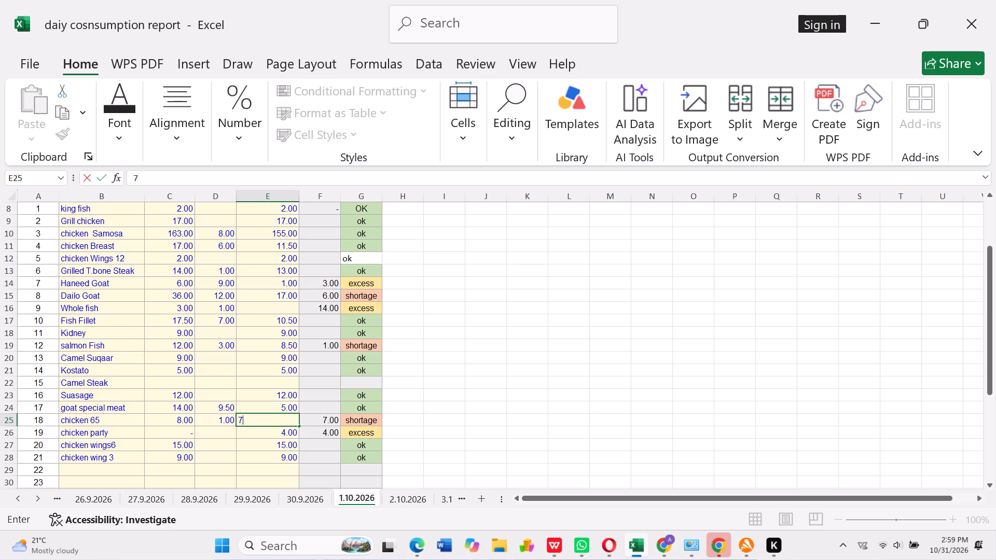
# Clear the variance of chicken 65 and set its status to ok.
pyautogui.click(329, 418)
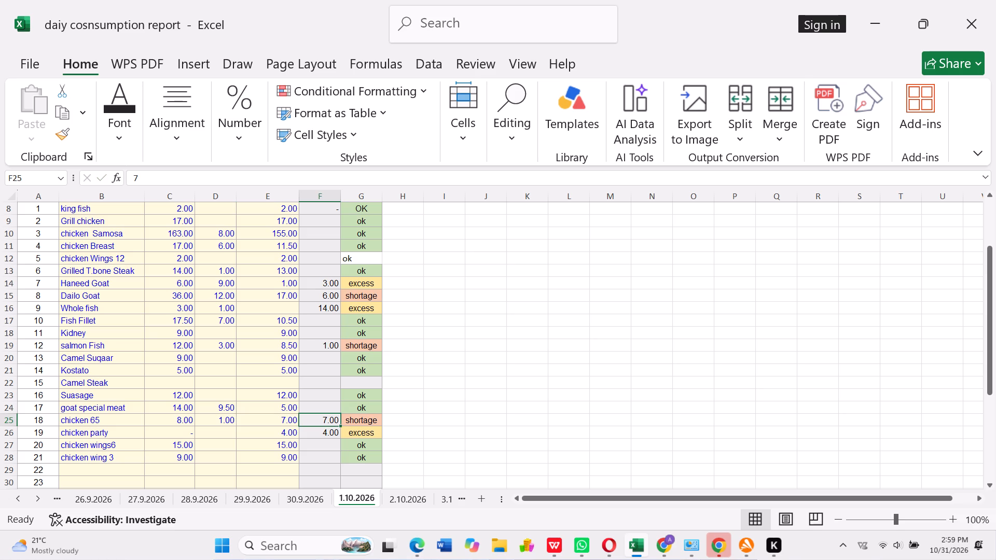
pyautogui.press('BackSpace')
pyautogui.click(369, 425)
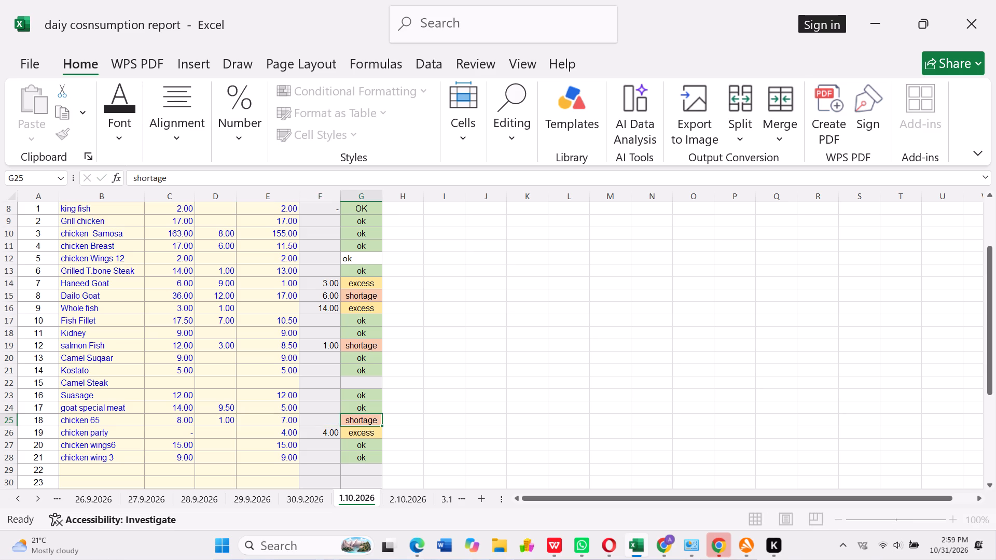
pyautogui.write('ok')
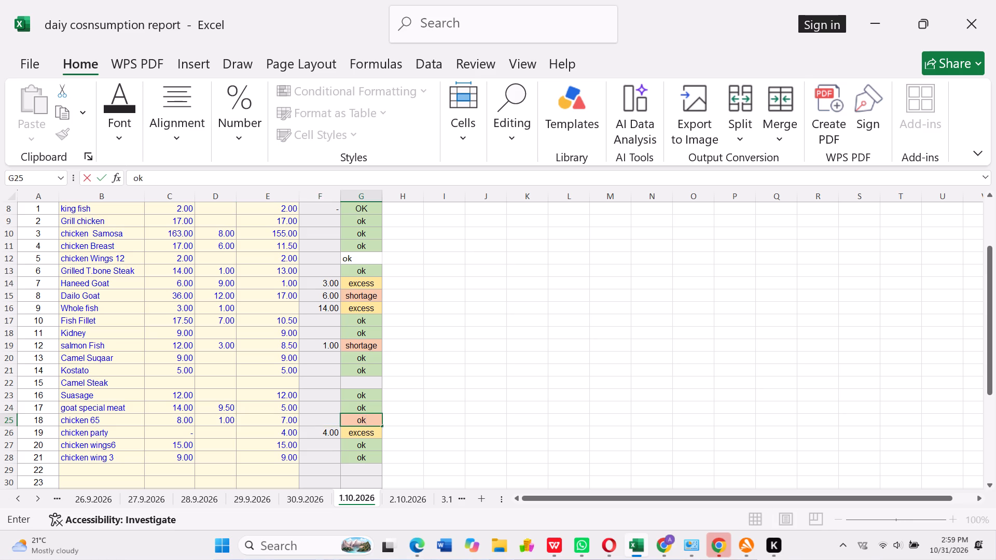
pyautogui.click(342, 452)
# Open the 2.10.2026 sheet and enter ok as both the variance and the status of chicken Samosa.
pyautogui.scroll(-2, 366, 443)
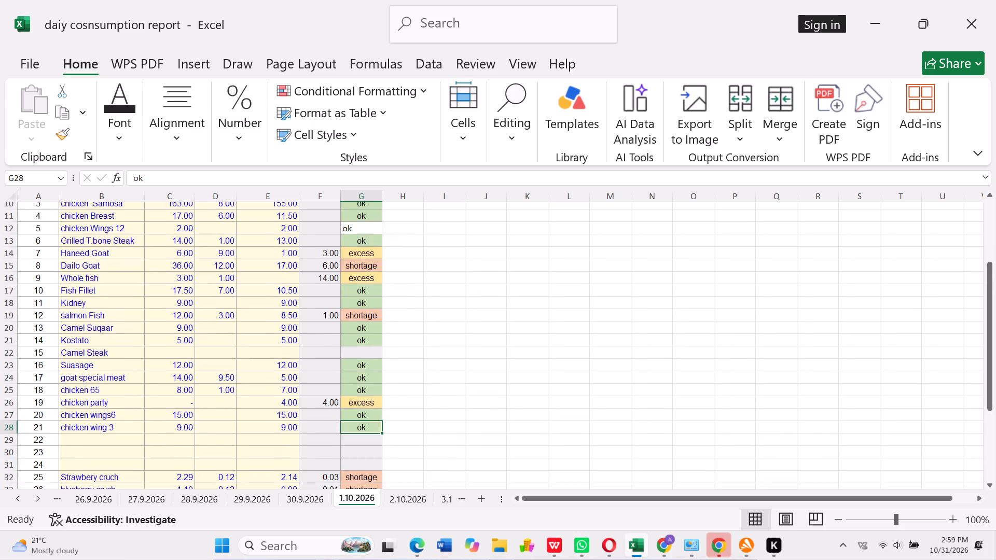
pyautogui.scroll(-1, 366, 443)
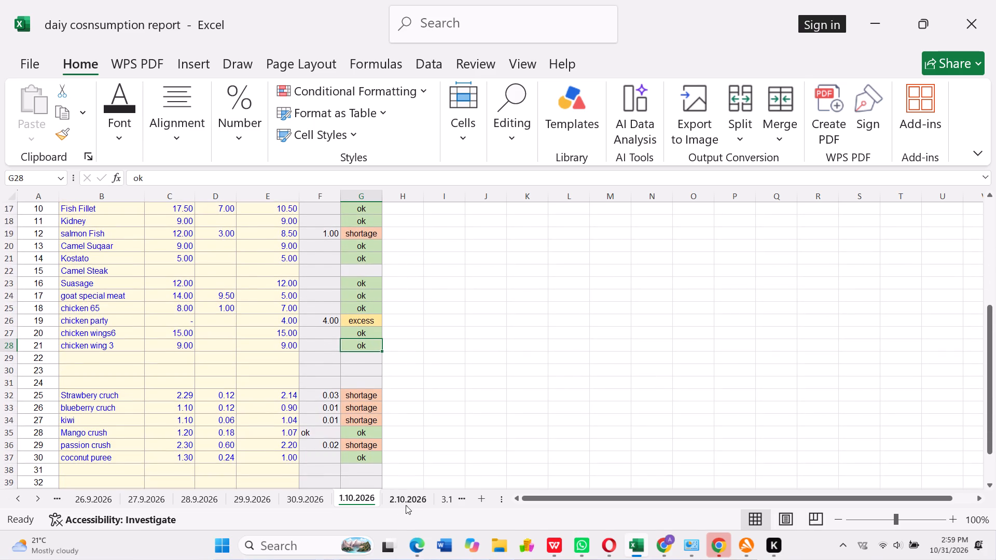
pyautogui.click(406, 505)
pyautogui.scroll(5, 362, 446)
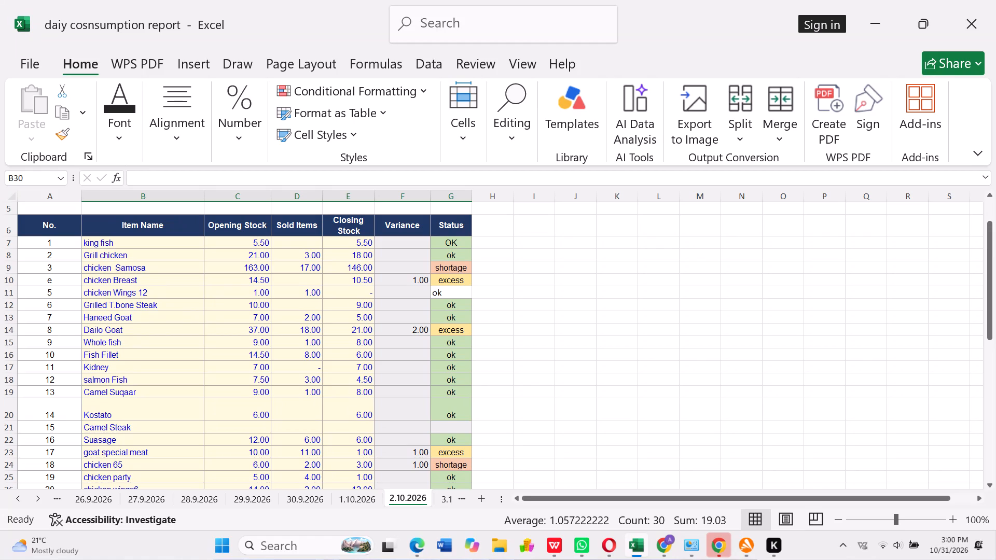
pyautogui.click(403, 273)
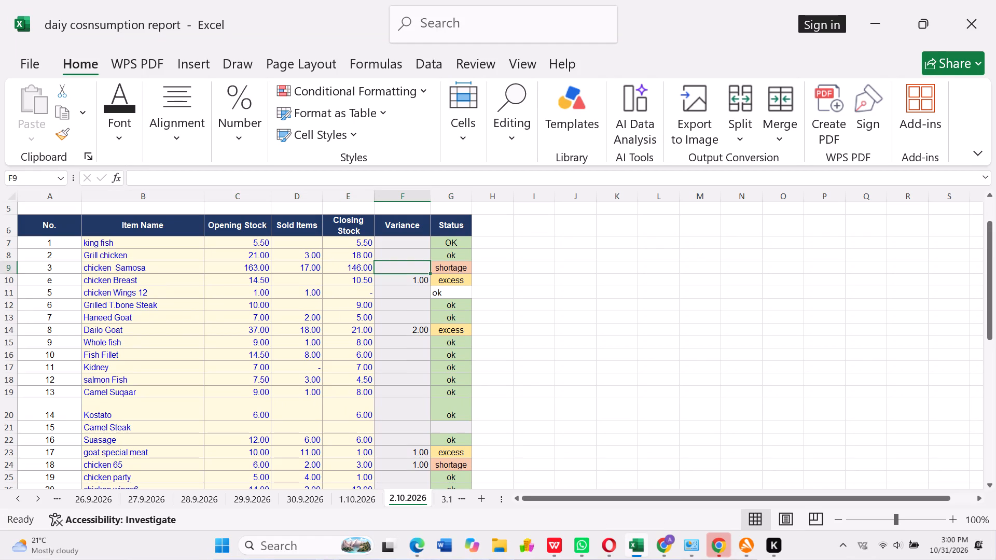
pyautogui.press('o')
pyautogui.press('k')
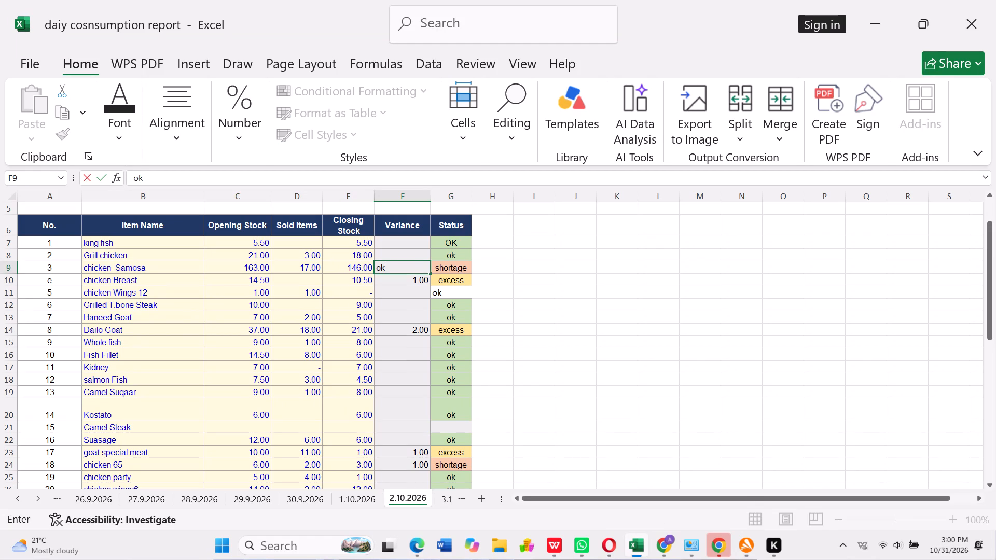
pyautogui.click(446, 270)
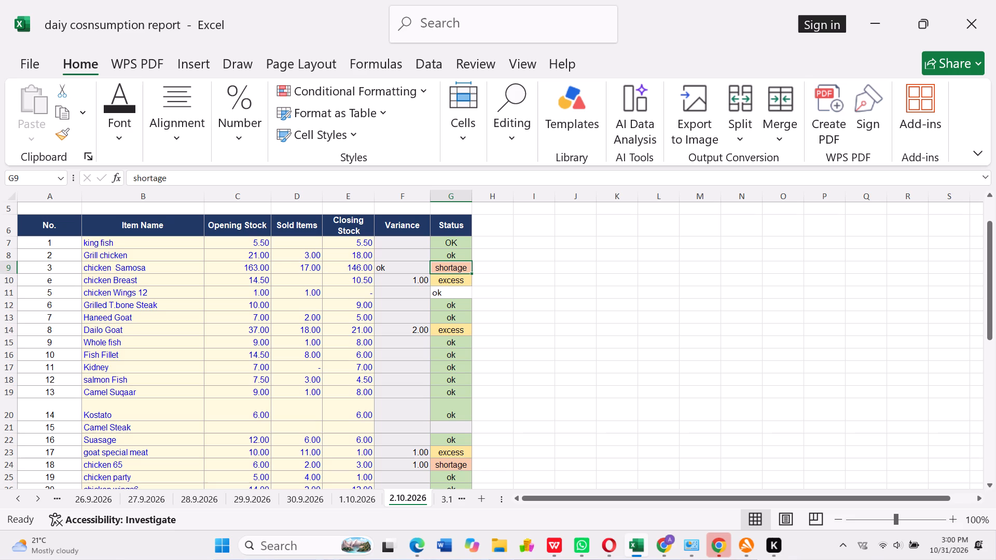
pyautogui.write('ok')
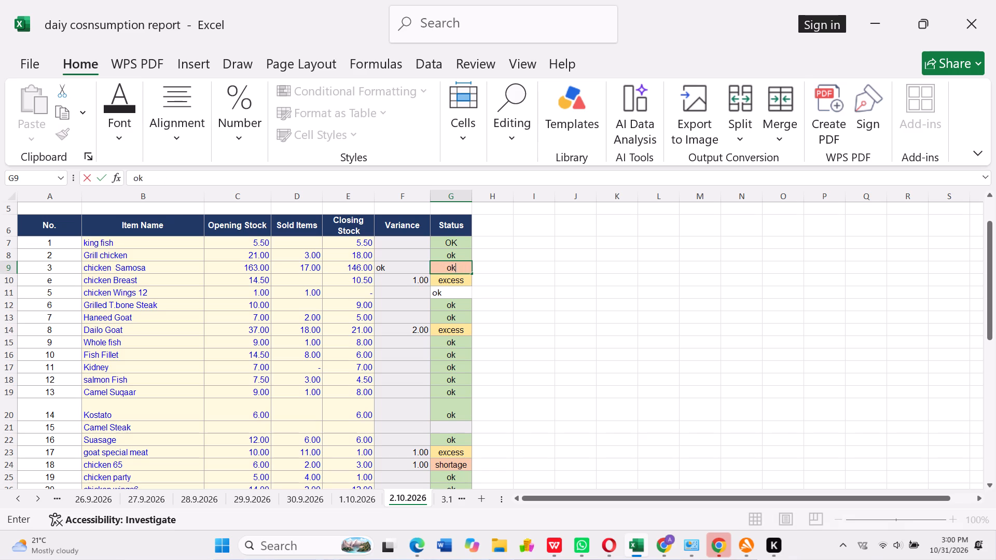
pyautogui.click(445, 297)
# Review the remaining variances on the 2.10.2026 sheet, and open the 3.10.2026 sheet to examine its variances, including chicken Breast and Fish Fillet.
pyautogui.scroll(-1, 419, 313)
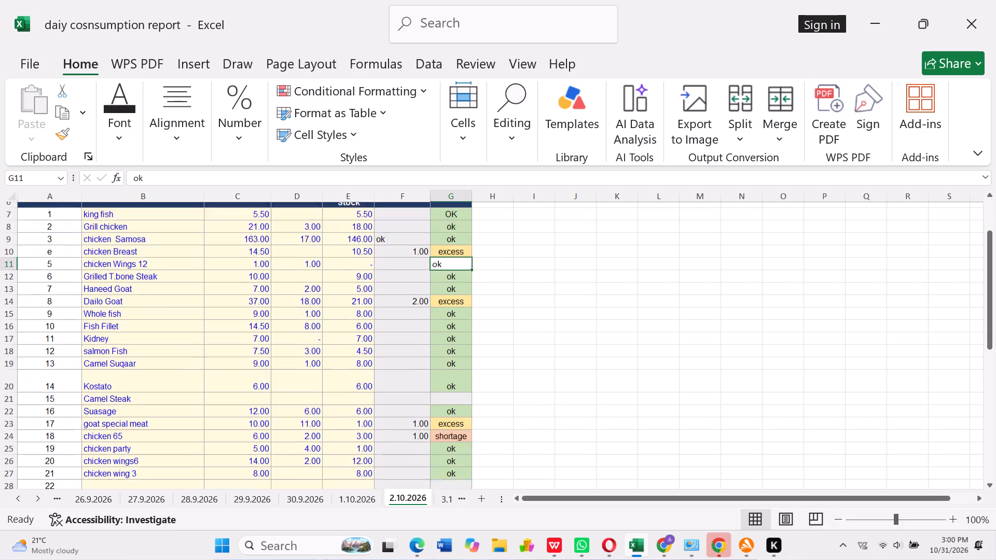
pyautogui.scroll(-1, 419, 313)
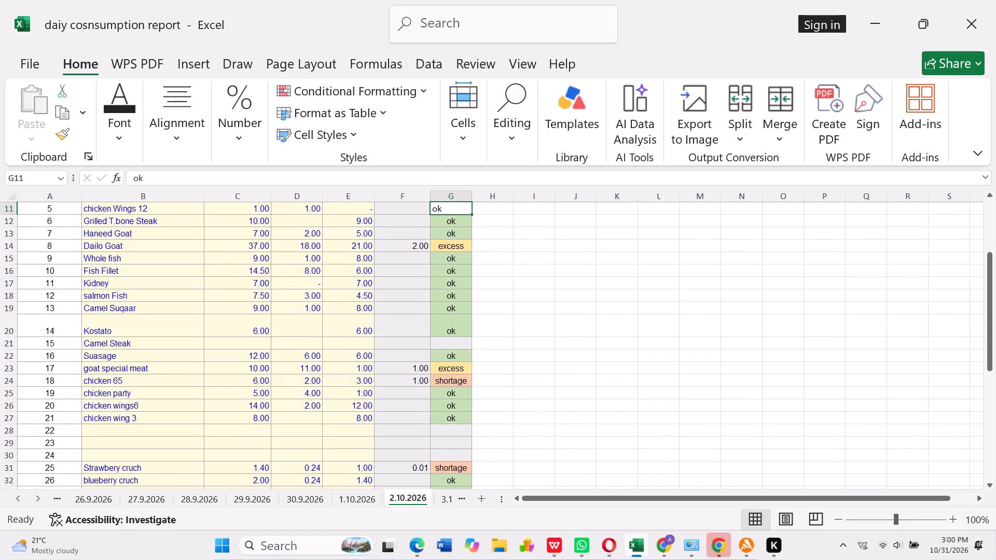
pyautogui.click(426, 386)
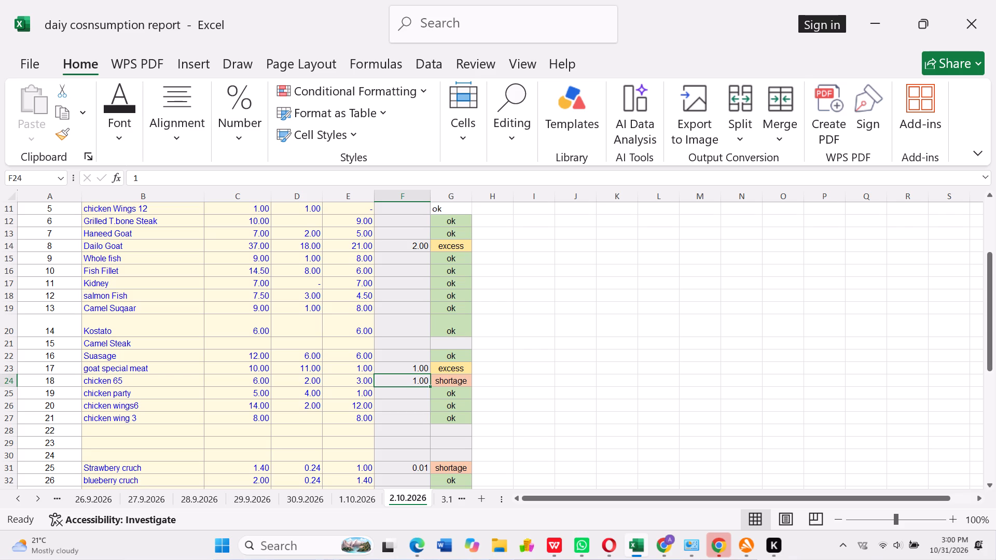
pyautogui.click(446, 500)
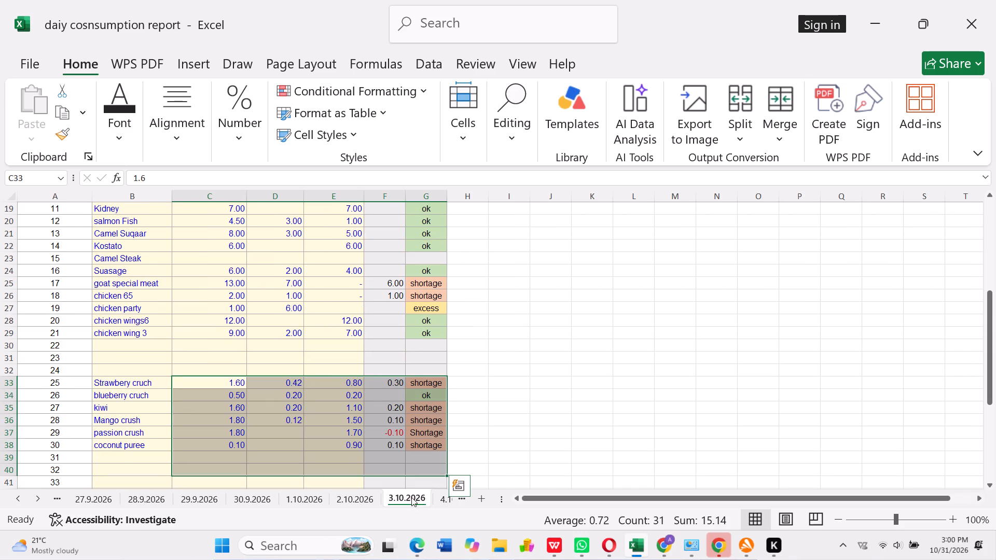
pyautogui.click(411, 497)
pyautogui.click(395, 500)
pyautogui.scroll(5, 401, 455)
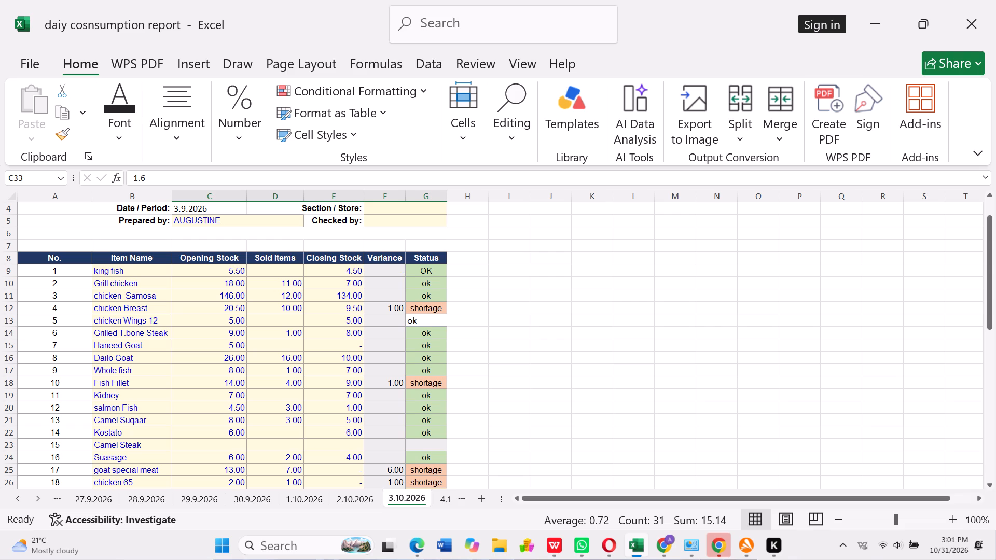
pyautogui.click(399, 311)
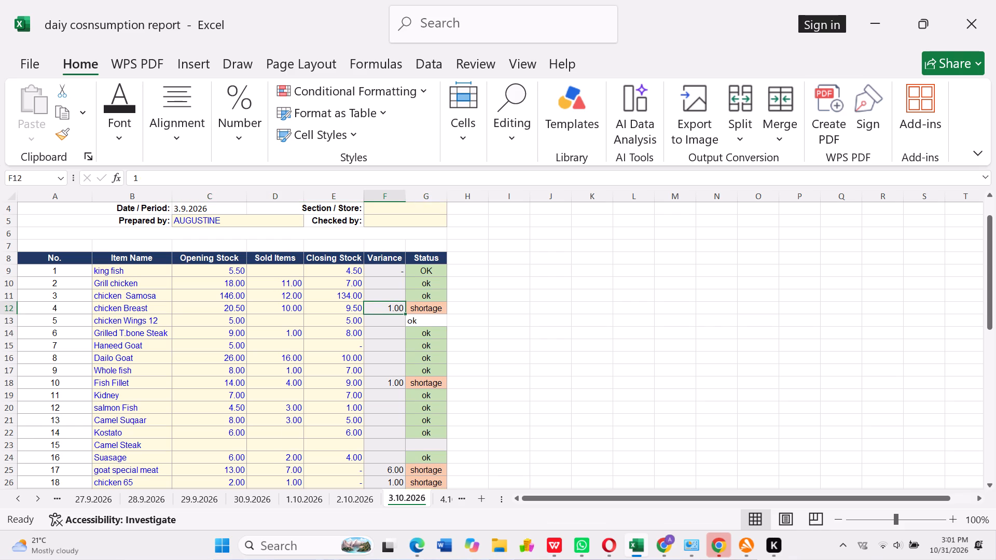
pyautogui.click(392, 386)
pyautogui.scroll(-1, 392, 386)
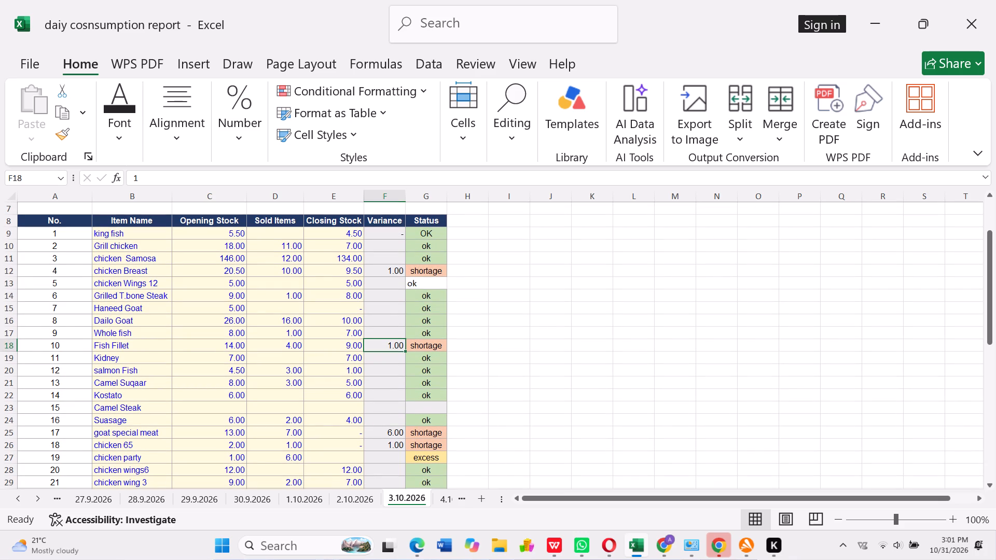
pyautogui.scroll(-1, 353, 374)
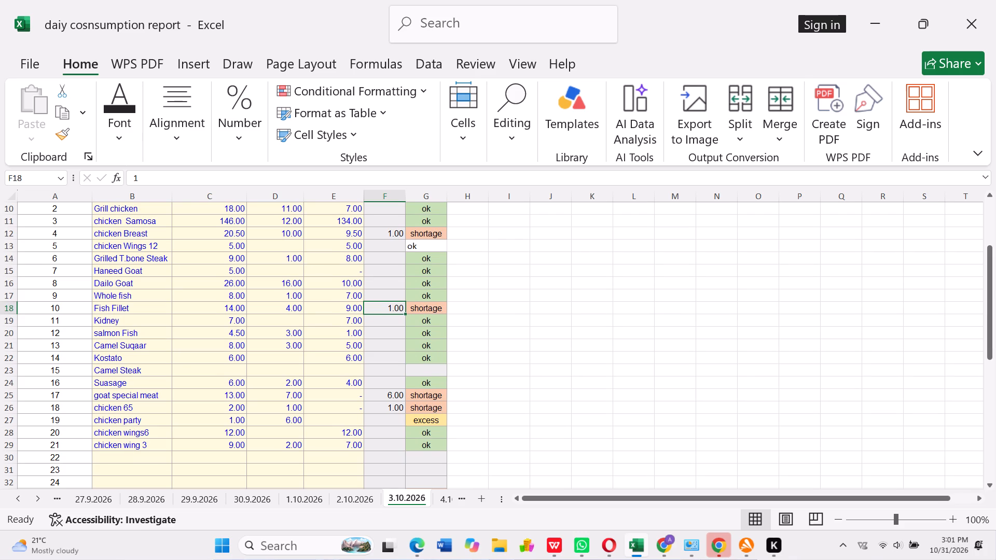
# Set the closing stock of goat special meat to 6 on the 3.10.2026 sheet.
pyautogui.click(385, 395)
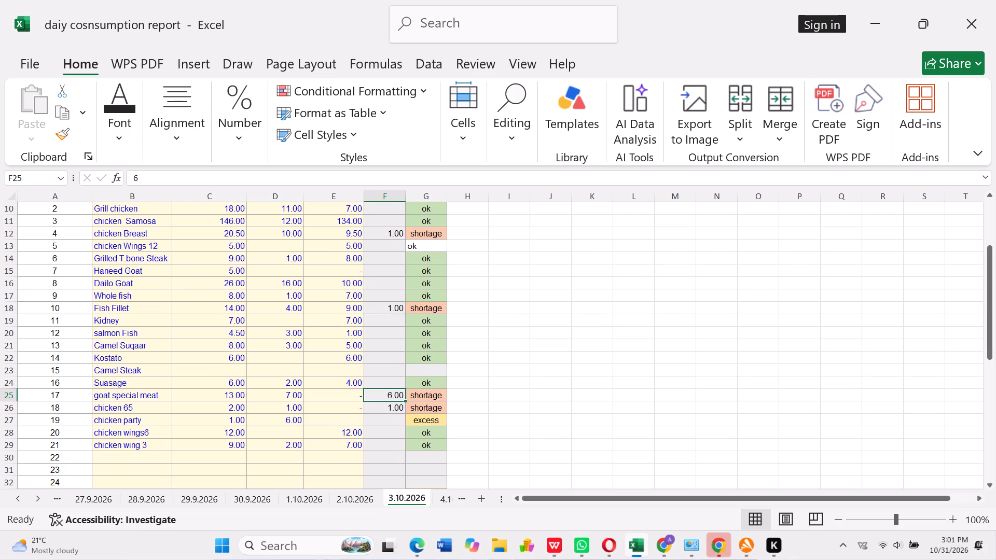
pyautogui.click(358, 396)
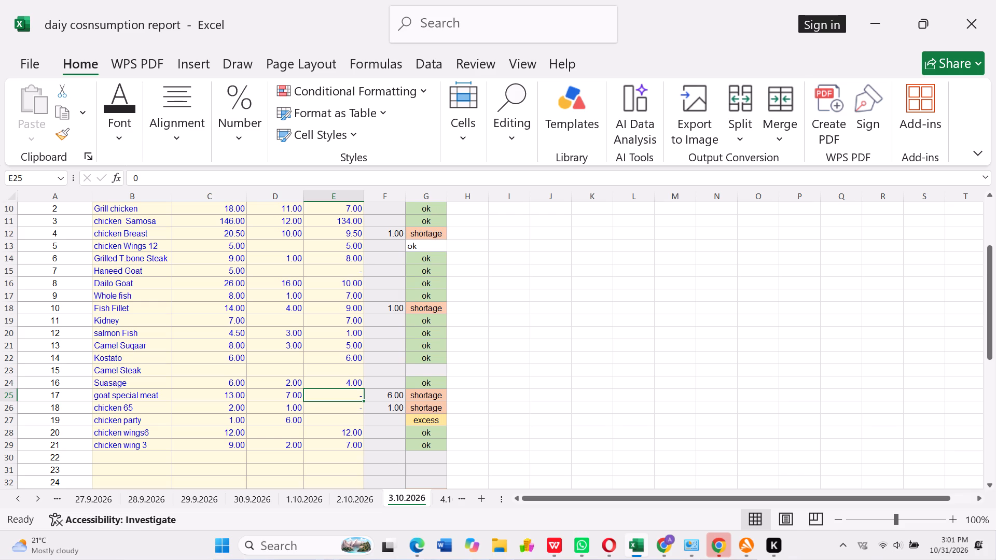
pyautogui.press('6')
pyautogui.click(421, 396)
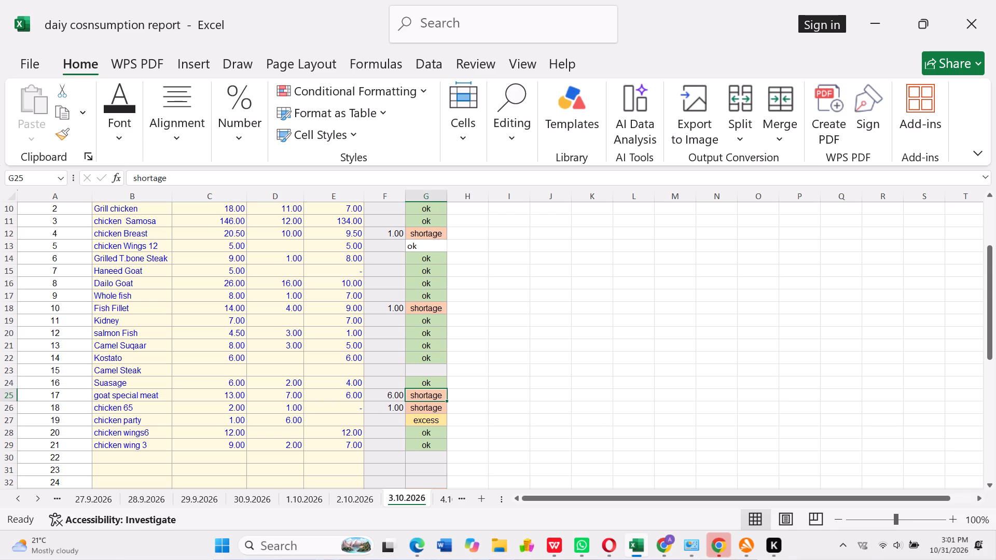
# Set the status of goat special meat to ok and clear its variance on the 3.10.2026 sheet.
pyautogui.write('ok')
pyautogui.click(469, 406)
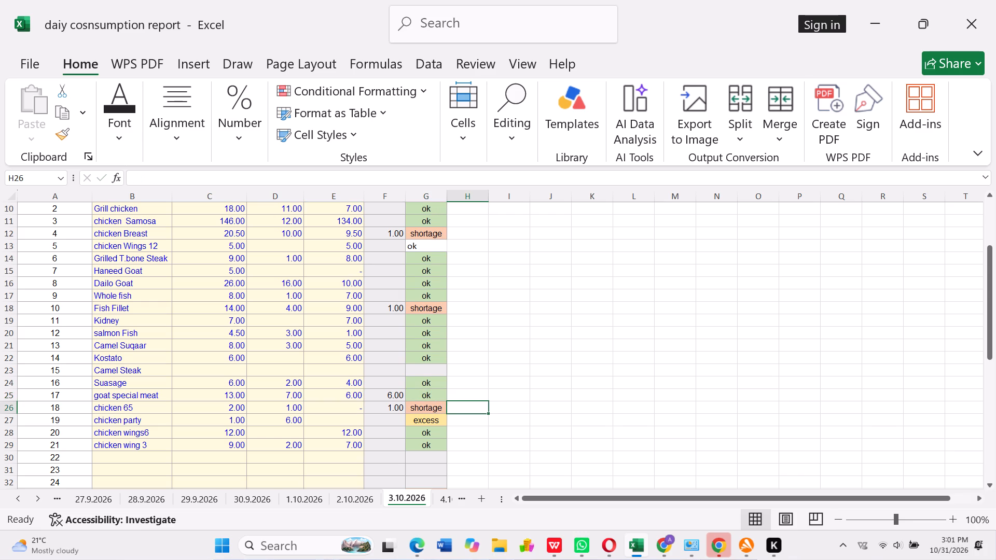
pyautogui.click(386, 390)
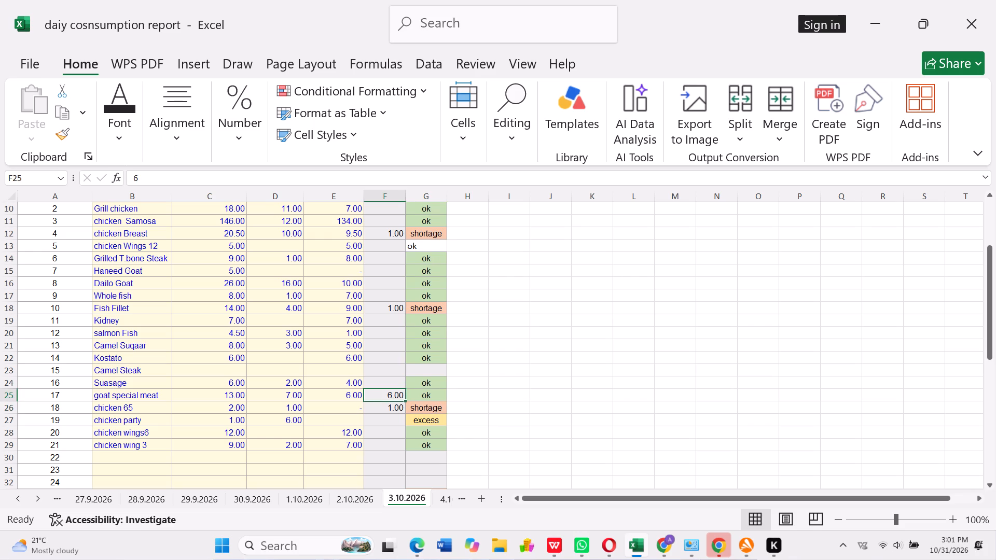
pyautogui.press('BackSpace')
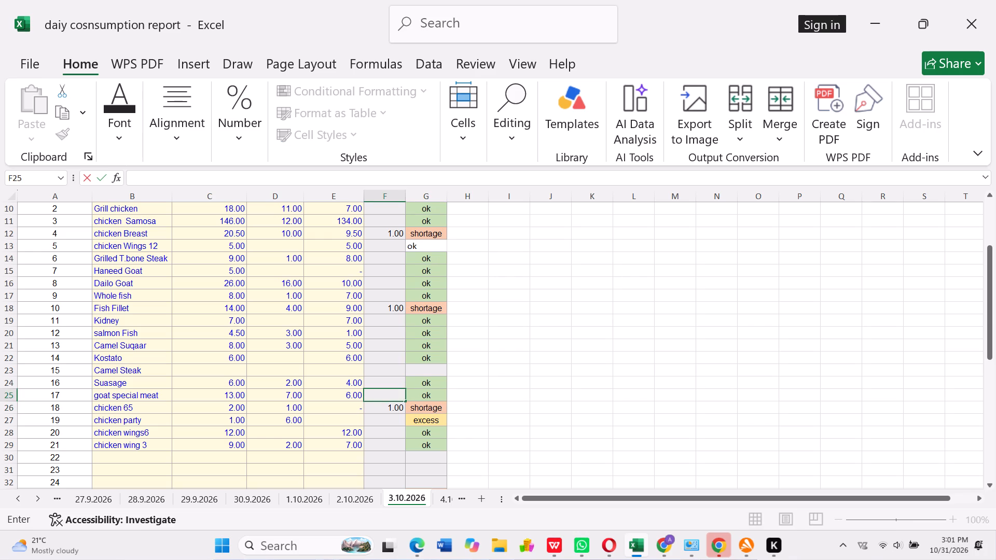
# Clear the variance of chicken 65 on the 3.10.2026 sheet and set its status to ok.
pyautogui.click(398, 409)
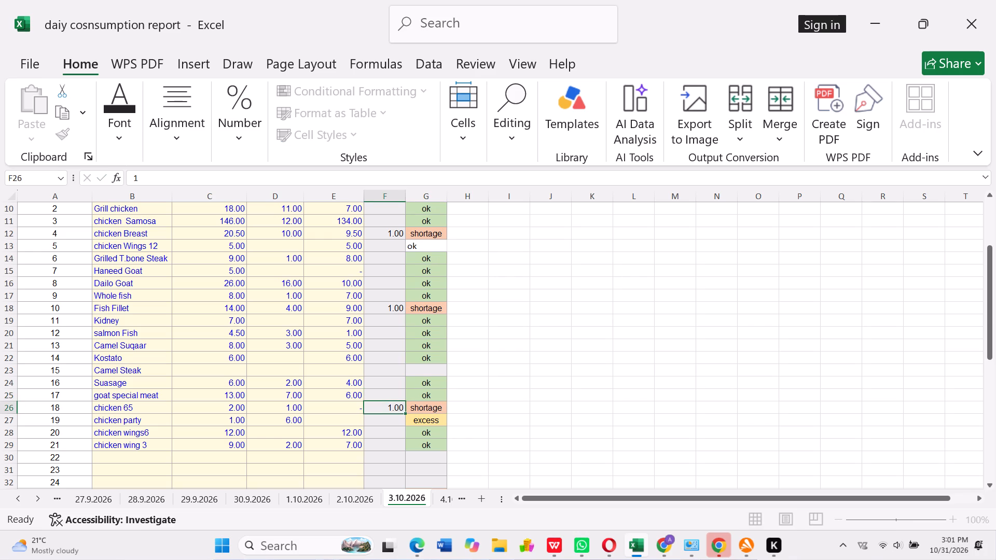
pyautogui.press('BackSpace')
pyautogui.click(425, 412)
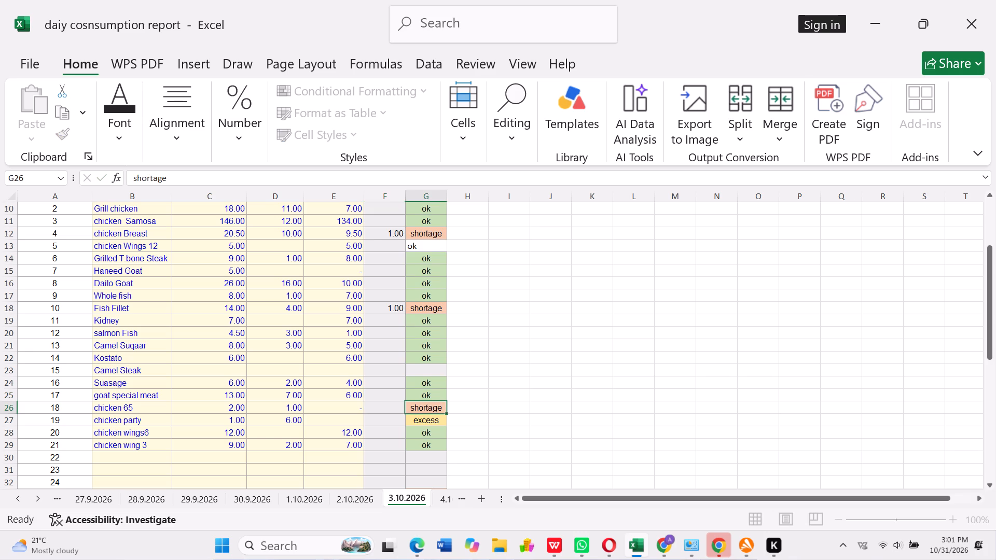
pyautogui.write('ok')
pyautogui.click(612, 554)
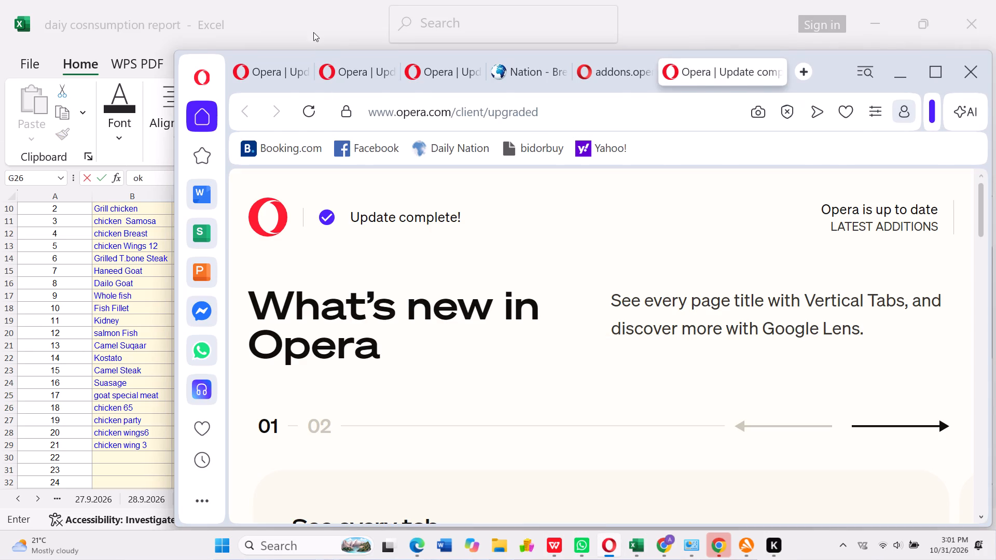
pyautogui.click(313, 20)
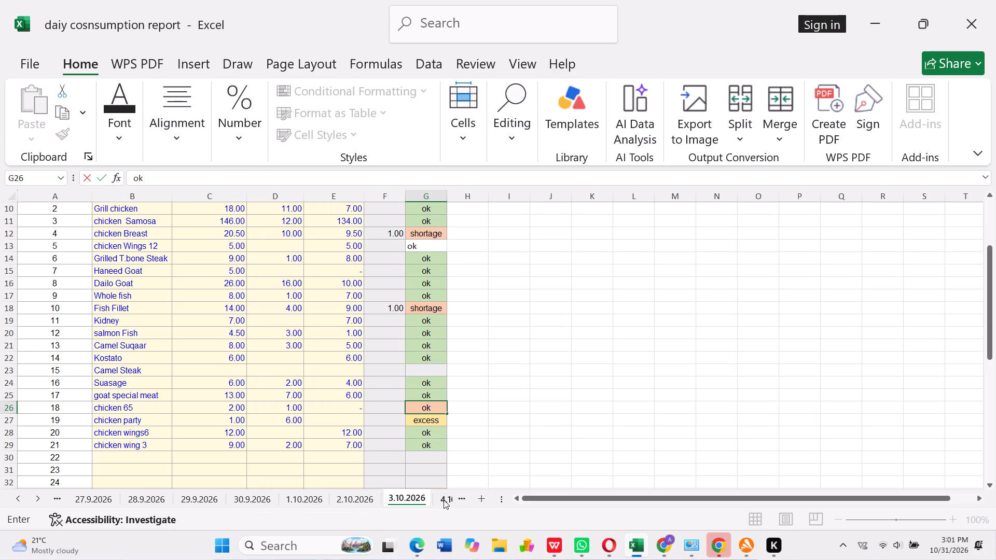
# Open the 4.10.2026 sheet and enter 28 as the sold items of Dailo Goat.
pyautogui.click(444, 500)
pyautogui.scroll(6, 406, 478)
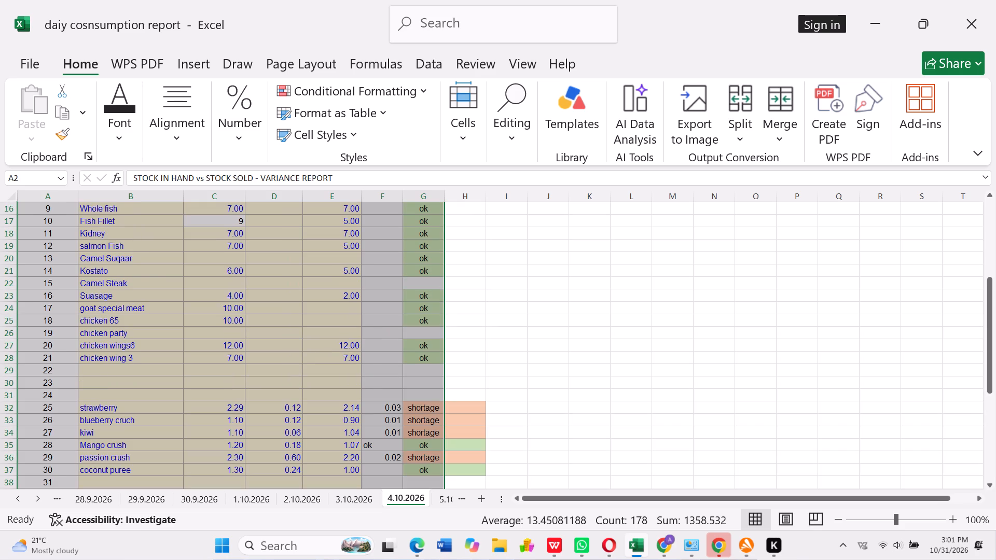
pyautogui.scroll(4, 349, 375)
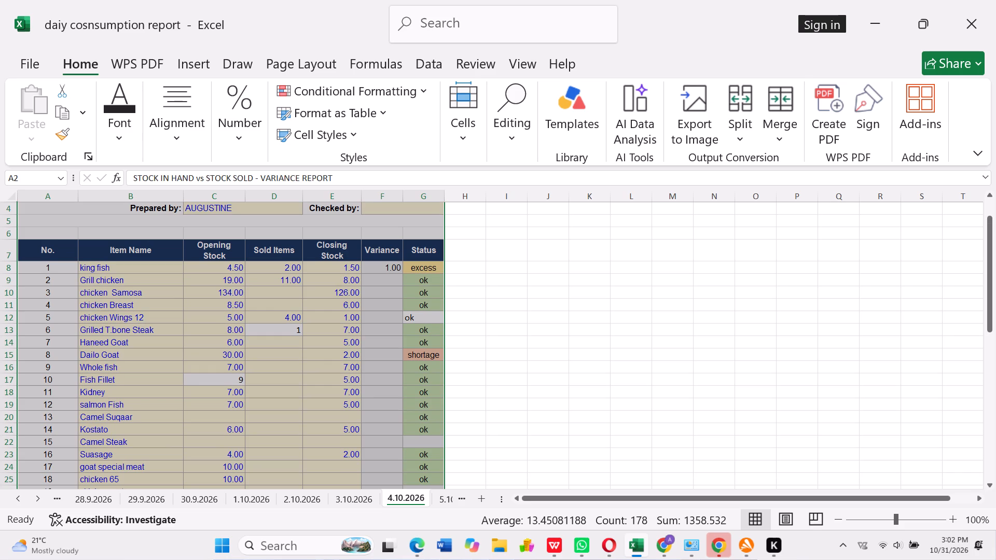
pyautogui.click(345, 356)
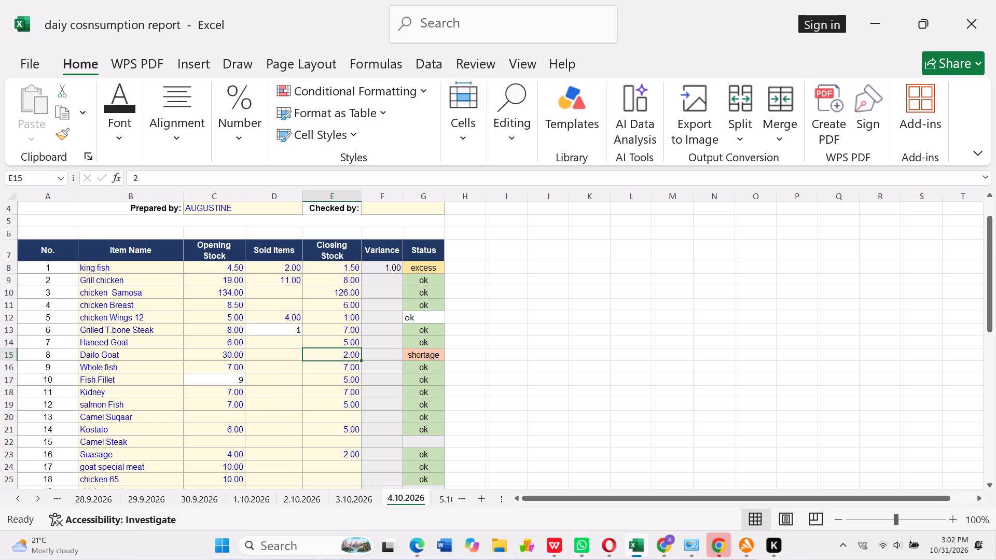
pyautogui.scroll(1, 382, 312)
pyautogui.scroll(-4, 385, 316)
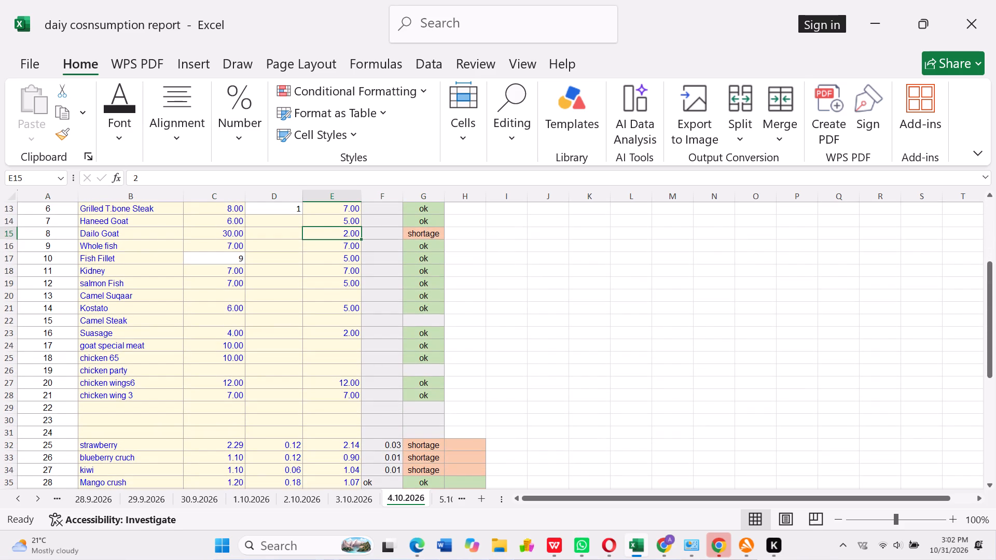
pyautogui.click(292, 234)
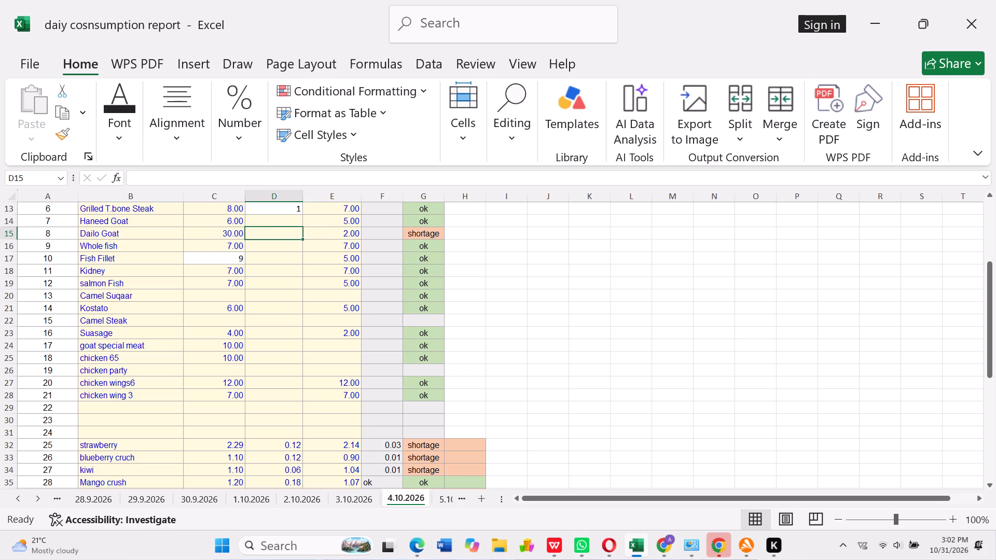
pyautogui.write('28')
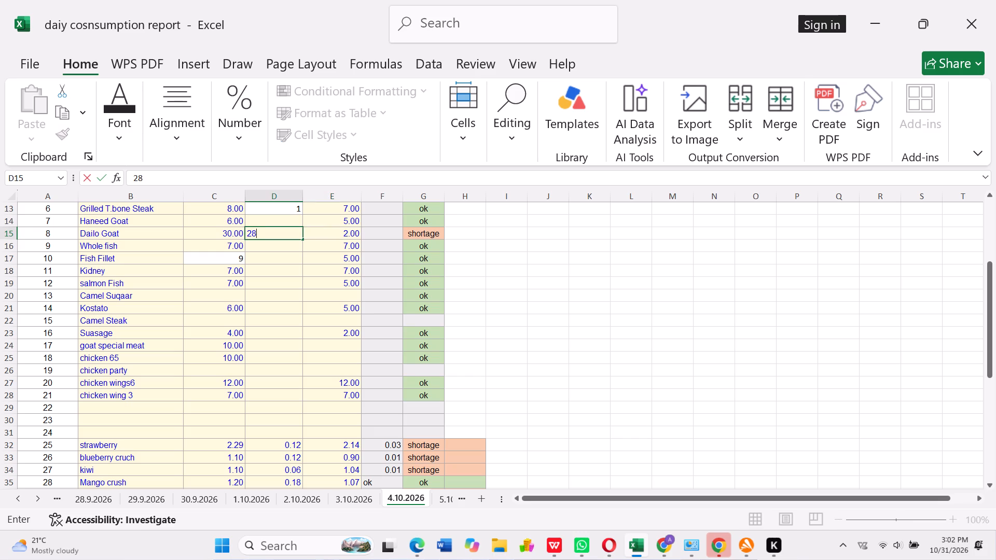
pyautogui.click(286, 266)
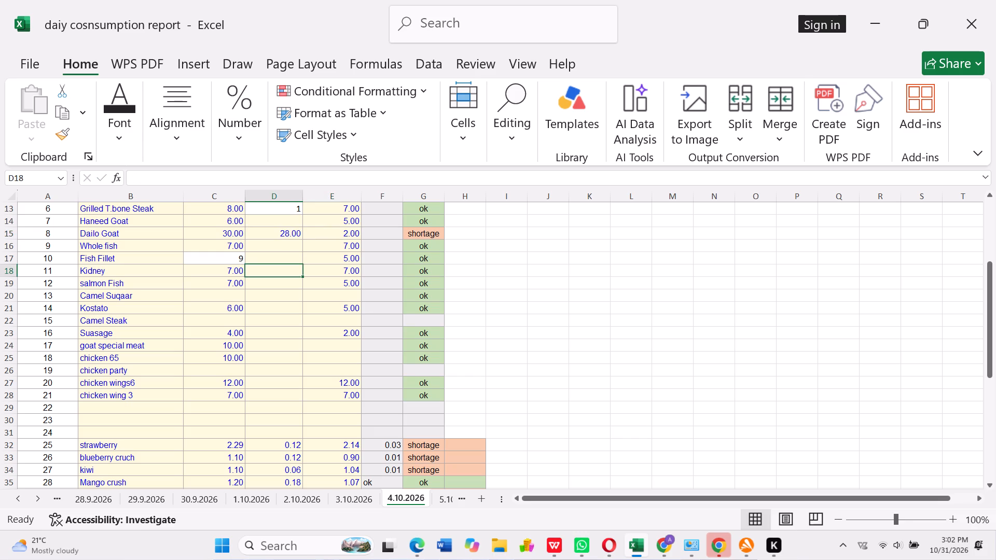
pyautogui.click(420, 234)
pyautogui.press('BackSpace')
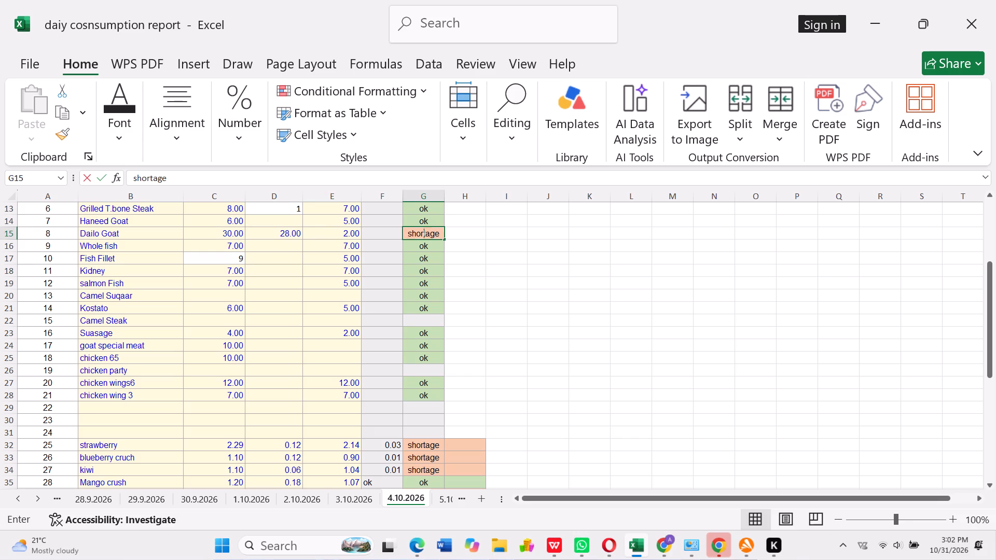
pyautogui.press('o')
pyautogui.press('k')
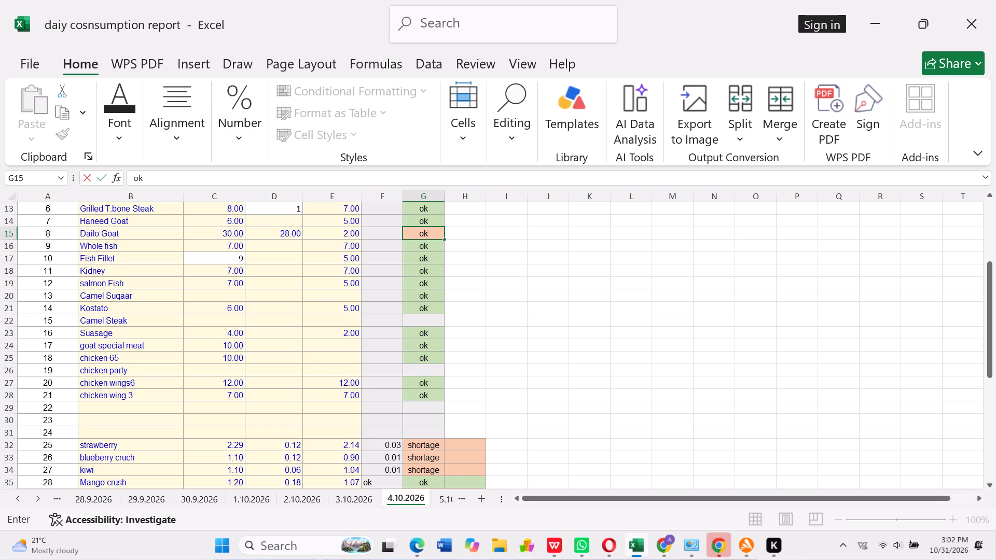
pyautogui.click(499, 258)
# Open the 5.10.2026 sheet and set the statuses of chicken Breast and chicken Wings 12 to ok.
pyautogui.scroll(3, 479, 279)
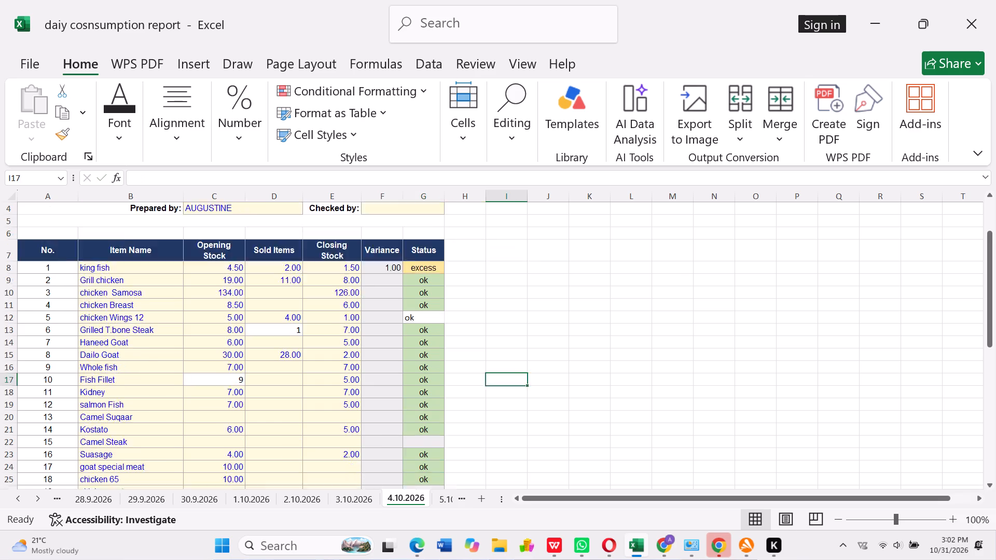
pyautogui.scroll(2, 479, 279)
pyautogui.scroll(-5, 482, 279)
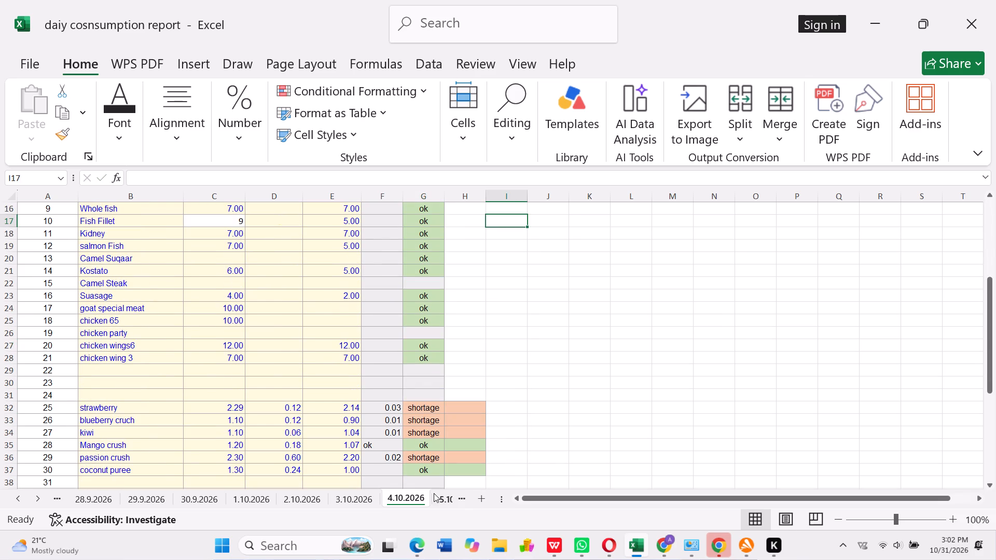
pyautogui.click(446, 501)
pyautogui.scroll(4, 323, 423)
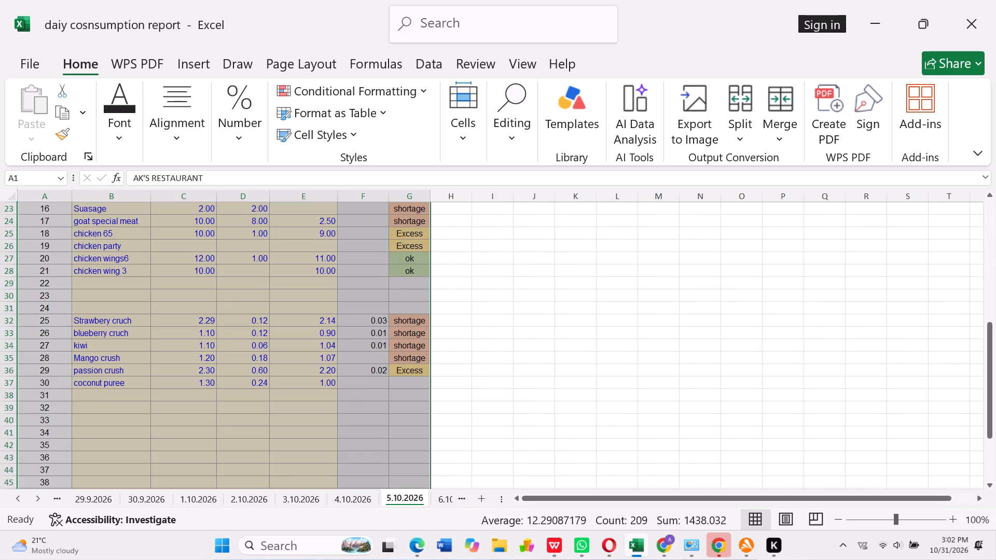
pyautogui.scroll(6, 323, 423)
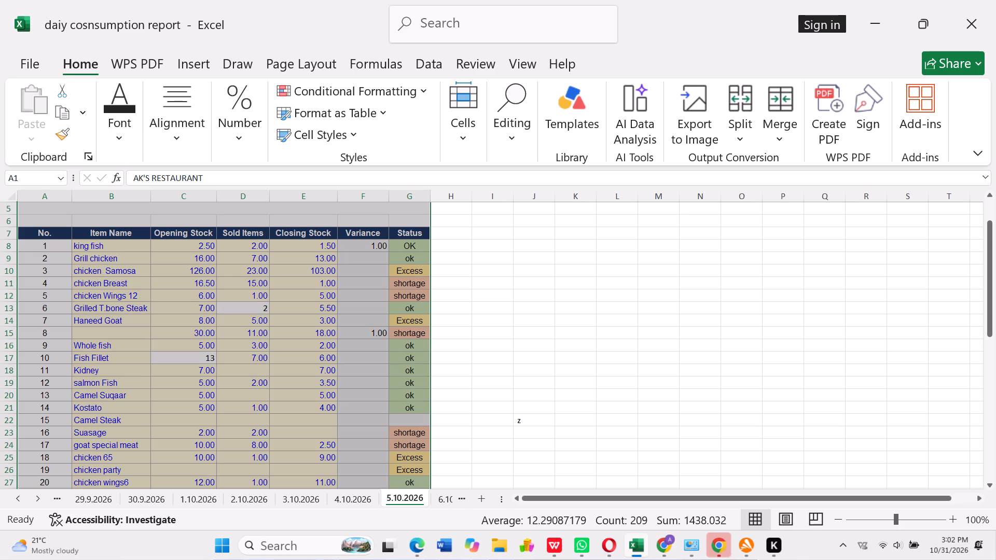
pyautogui.click(400, 286)
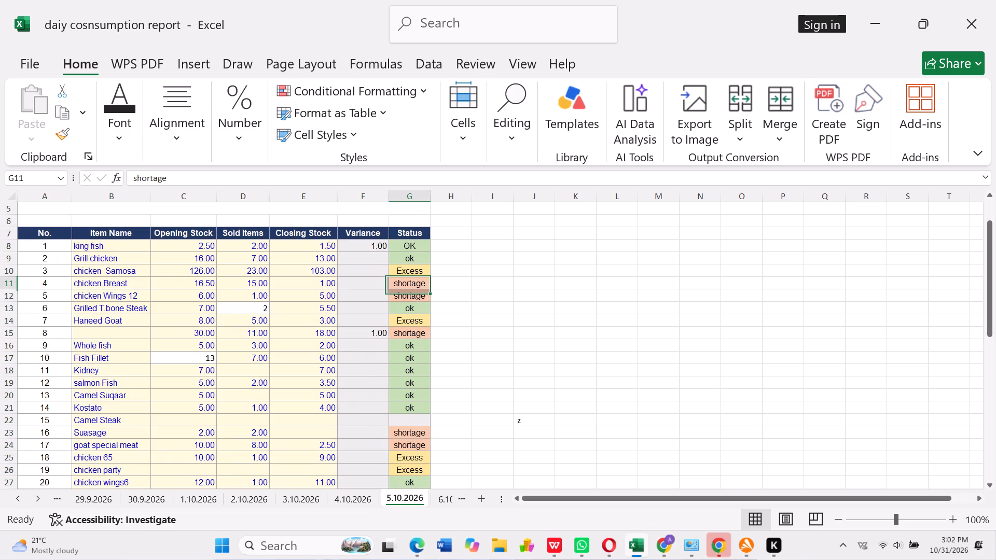
pyautogui.write('ok')
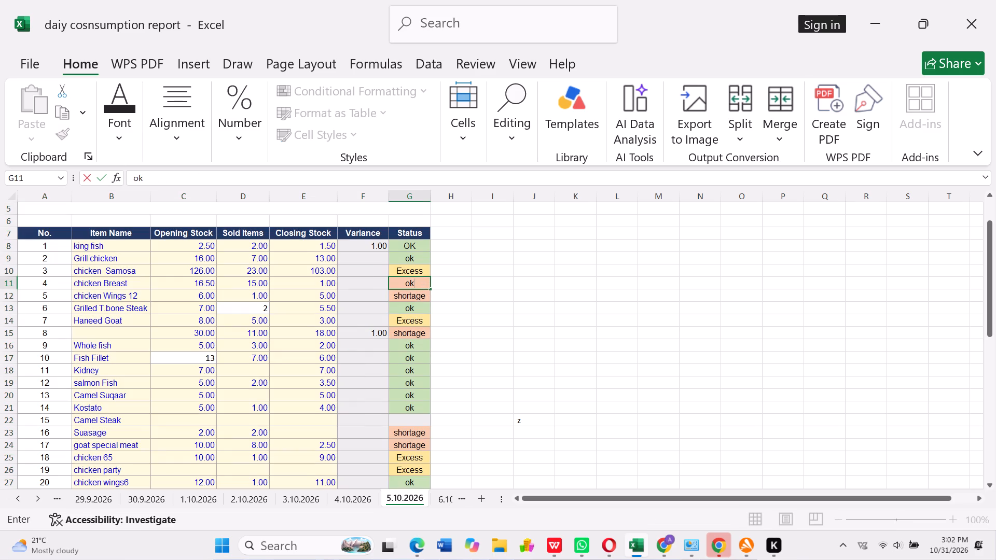
pyautogui.moveTo(406, 296); pyautogui.dragTo(411, 298)
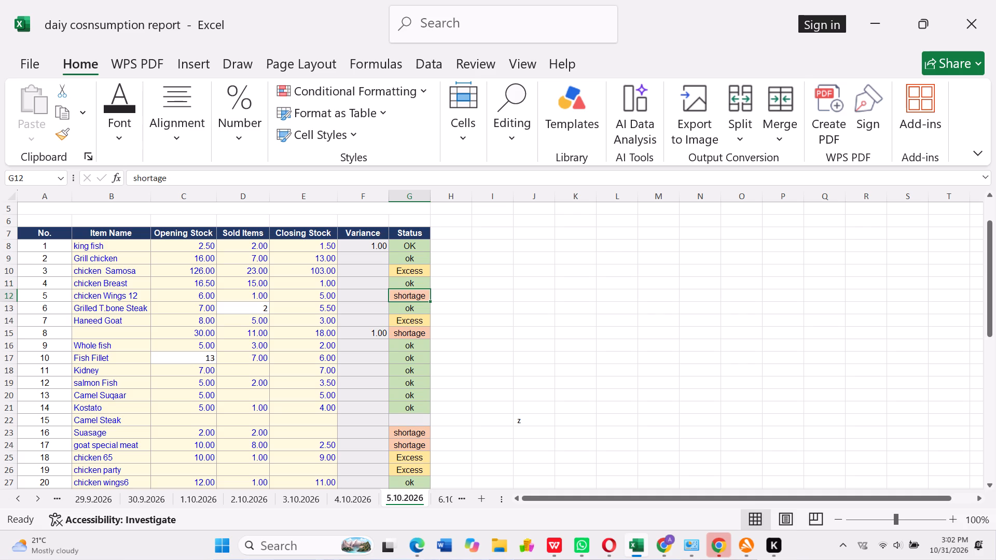
pyautogui.write('ok')
pyautogui.click(486, 322)
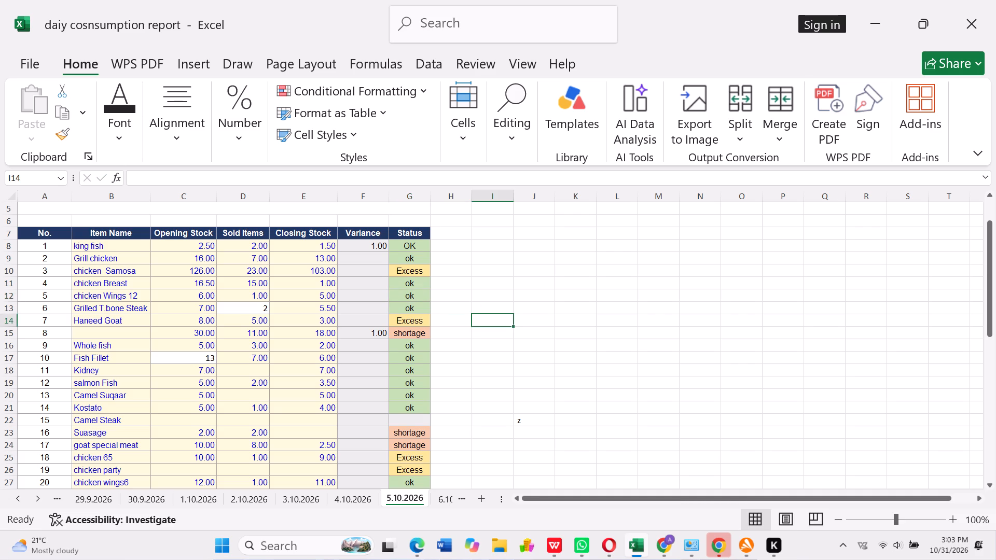
# Enter dailo as the missing item name of item 8 on the 5.10.2026 sheet.
pyautogui.click(115, 331)
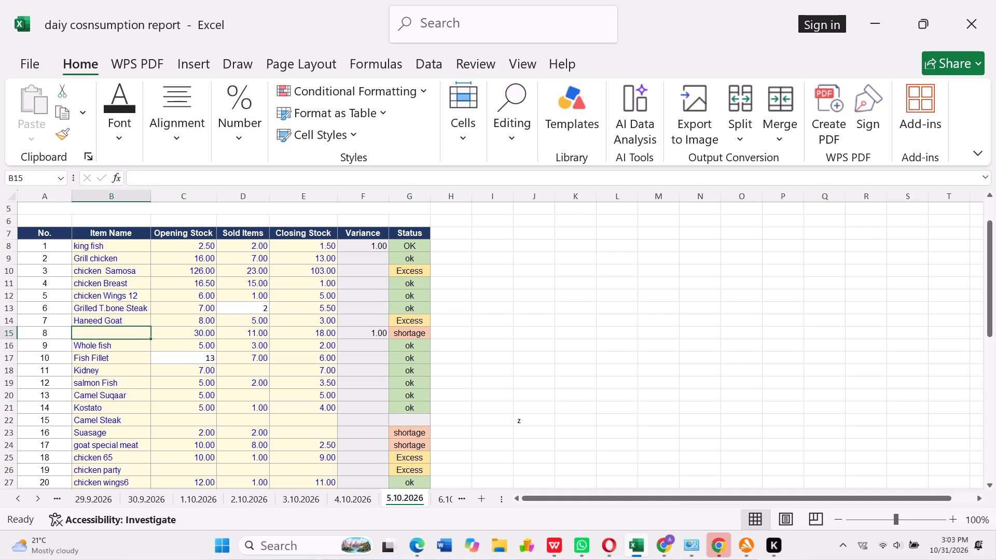
pyautogui.write('dailo')
pyautogui.click(143, 347)
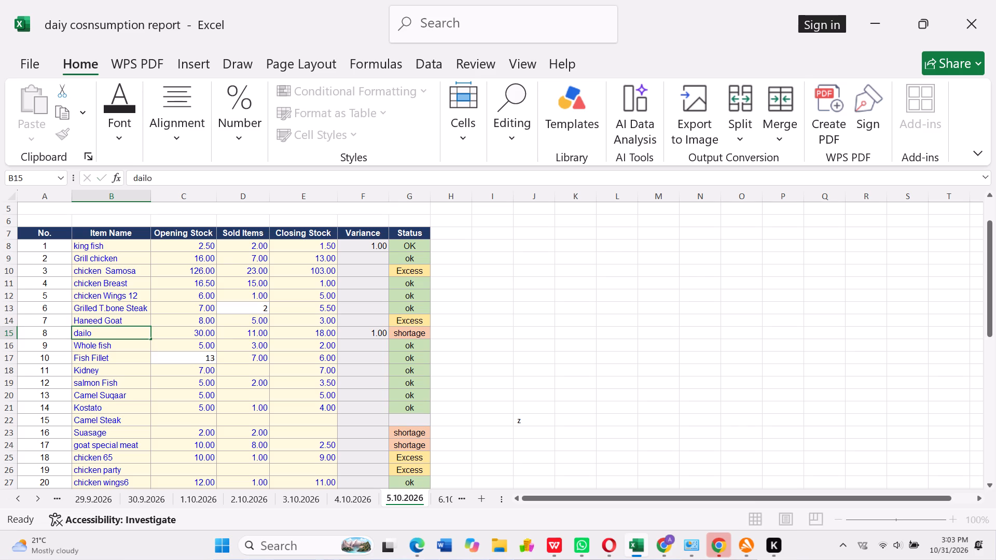
# Set the statuses of Suasage and goat special meat to ok on the 5.10.2026 sheet.
pyautogui.scroll(-3, 234, 399)
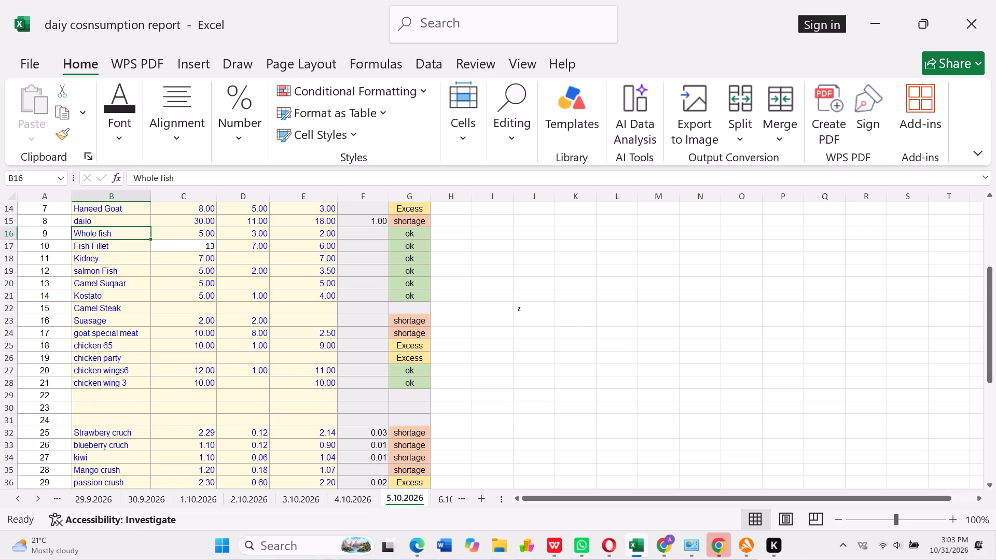
pyautogui.click(375, 324)
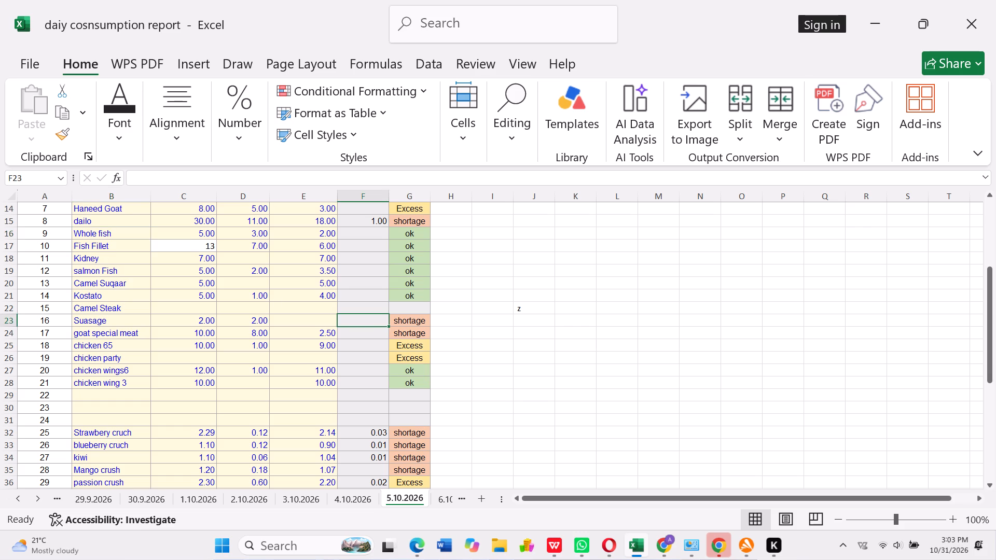
pyautogui.click(396, 323)
pyautogui.write('ok')
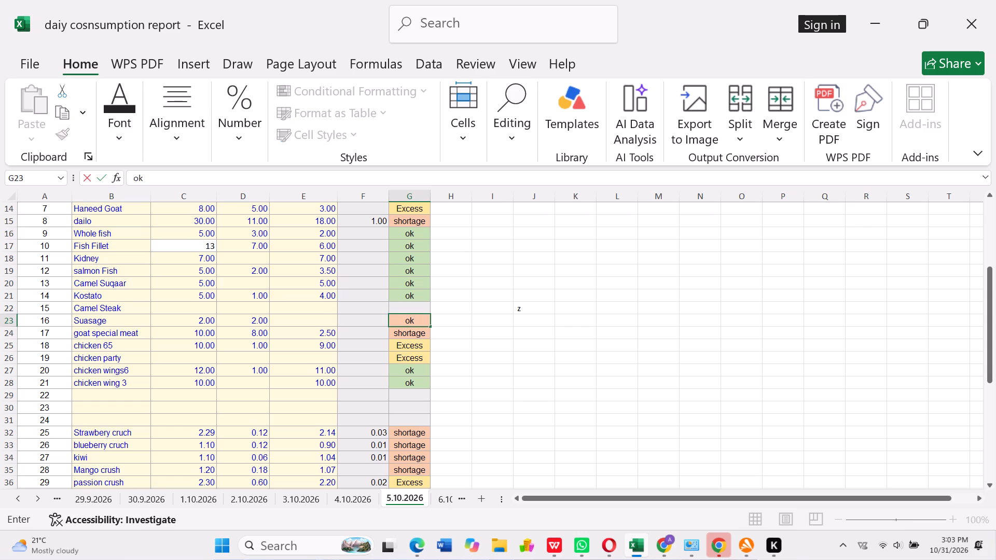
pyautogui.click(411, 336)
pyautogui.write('ok')
pyautogui.click(481, 343)
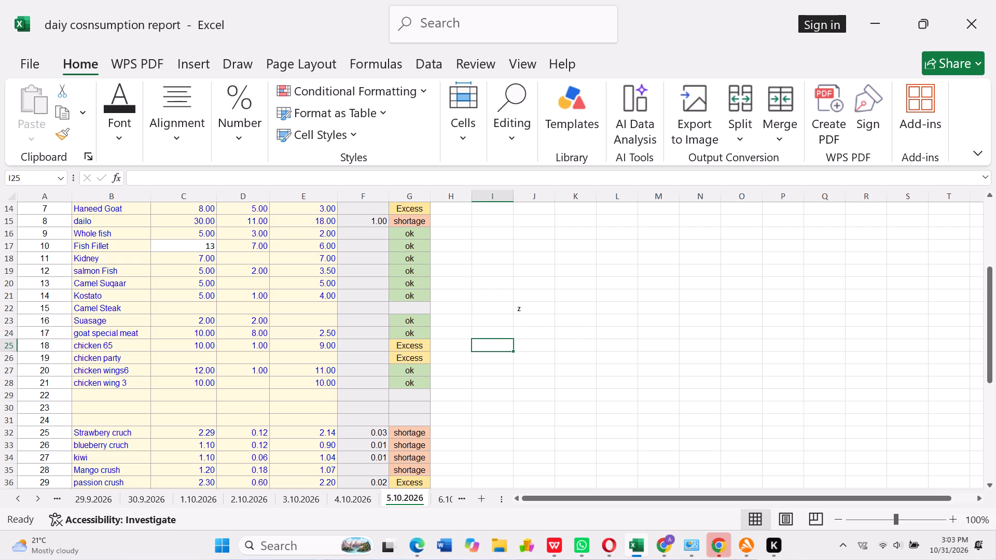
# Examine the remaining rows of the 5.10.2026 sheet and the variances and statuses on the 6.102026 sheet.
pyautogui.scroll(-1, 402, 370)
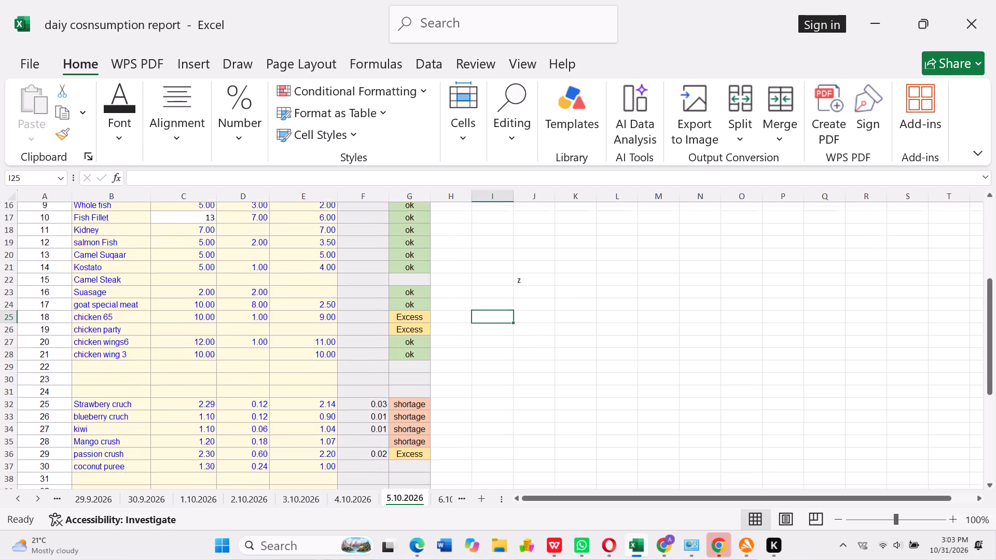
pyautogui.scroll(-1, 402, 370)
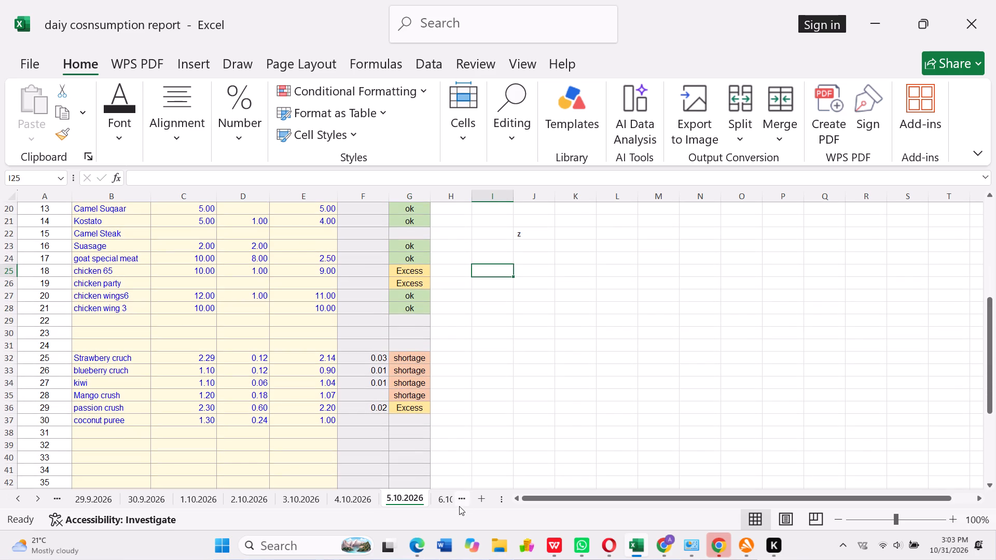
pyautogui.click(444, 502)
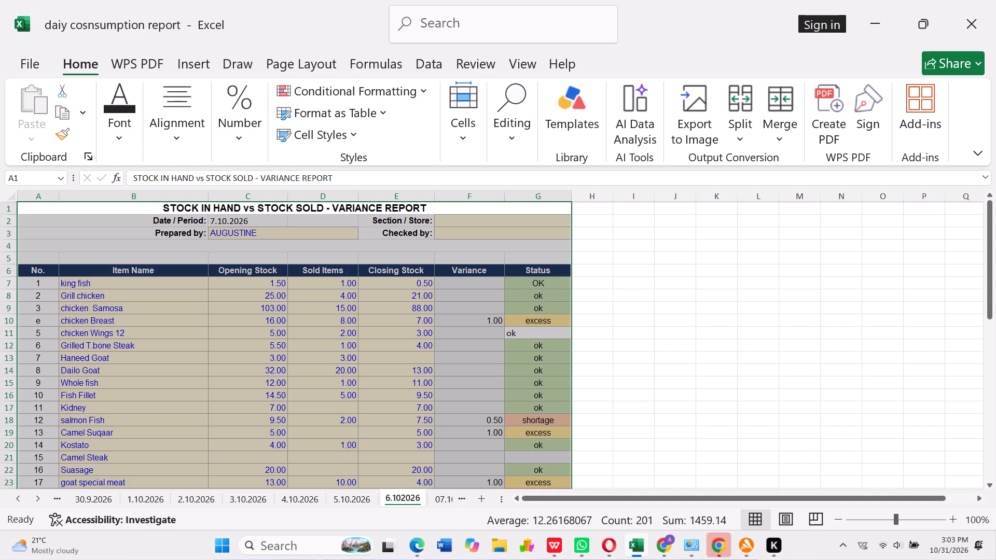
pyautogui.click(496, 421)
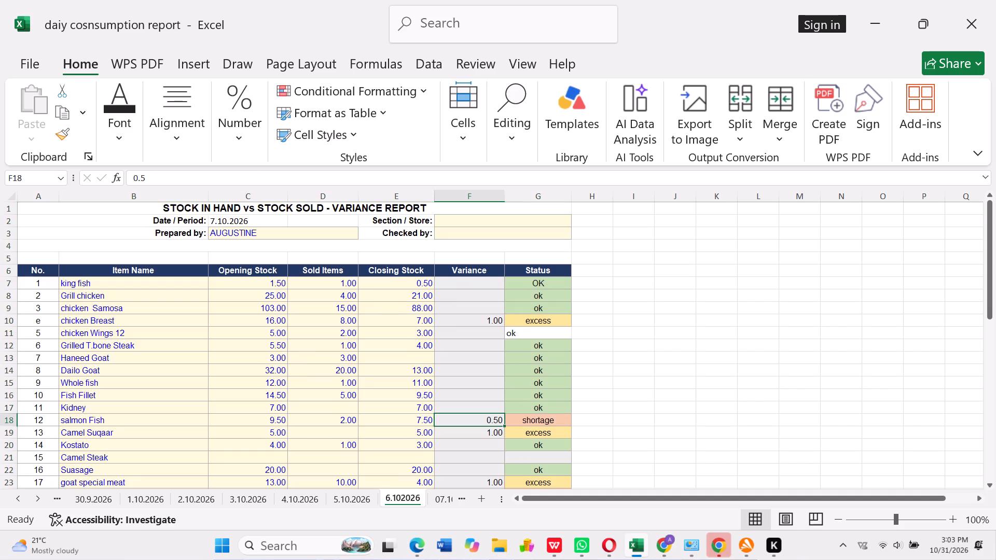
pyautogui.scroll(-1, 497, 421)
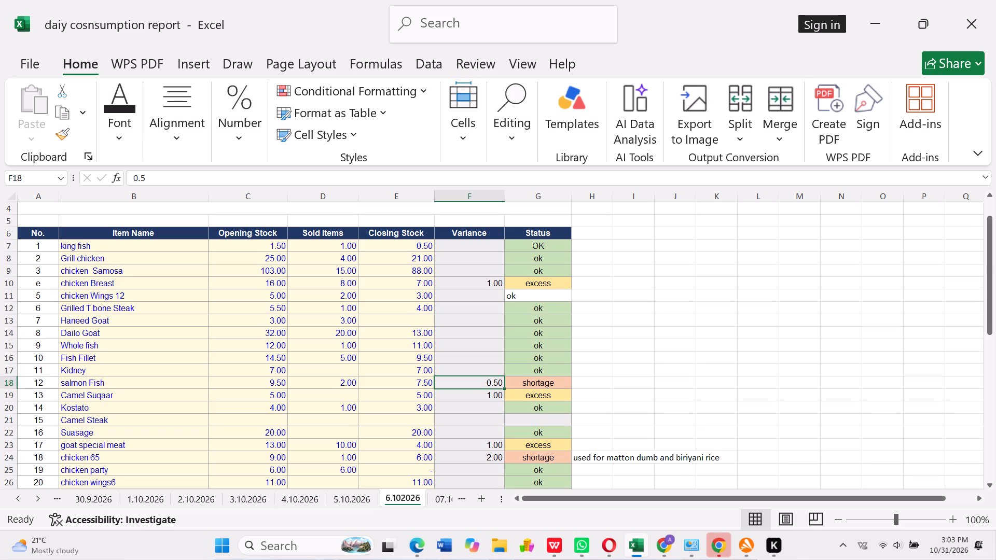
pyautogui.scroll(-2, 495, 397)
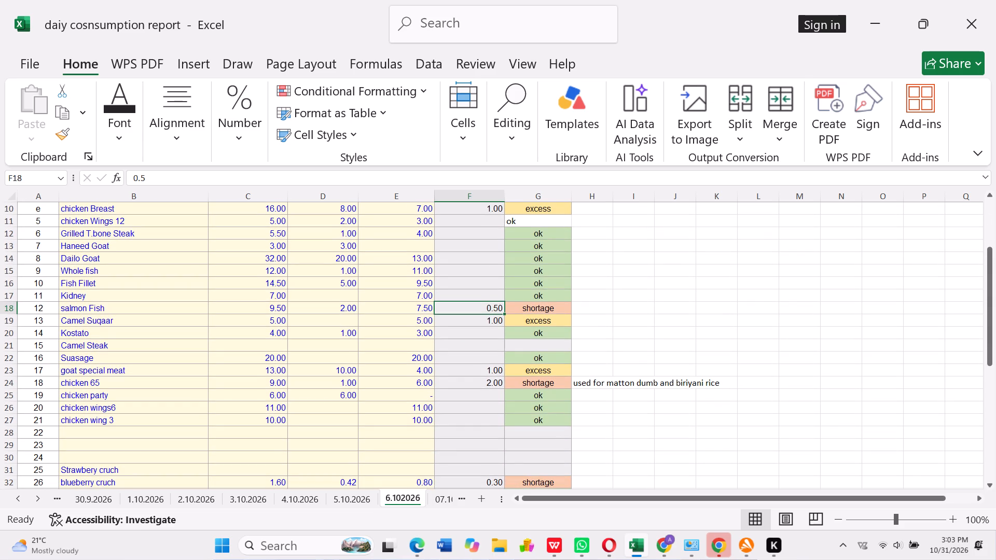
pyautogui.scroll(-2, 562, 395)
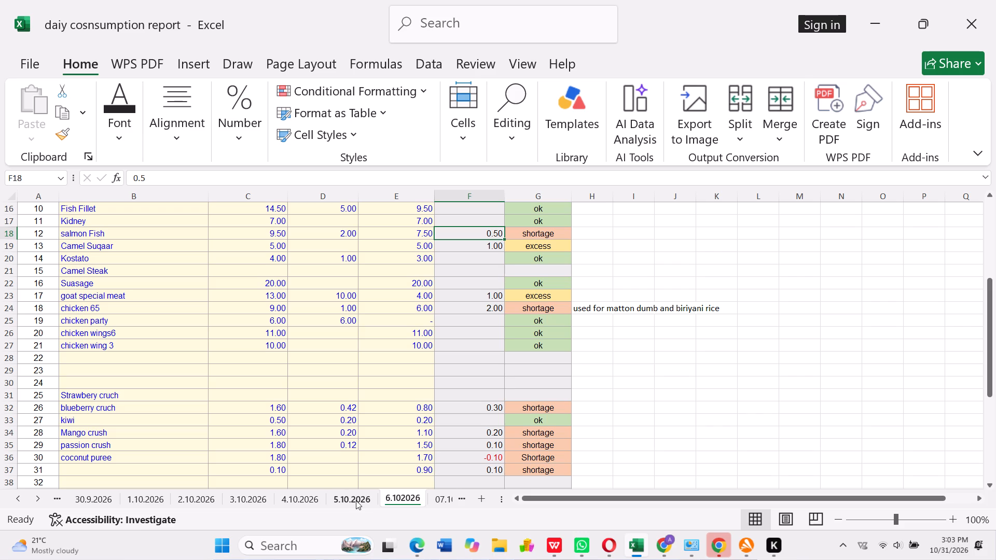
# Open the 07.10.2026 sheet and set the statuses of chicken wings6, goat special meat and Suasage to ok.
pyautogui.click(441, 500)
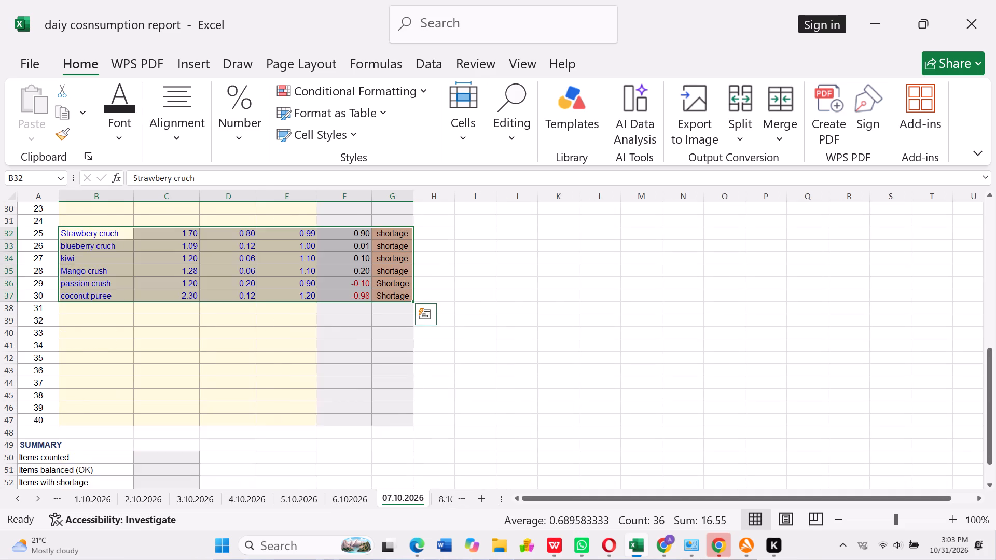
pyautogui.scroll(6, 382, 441)
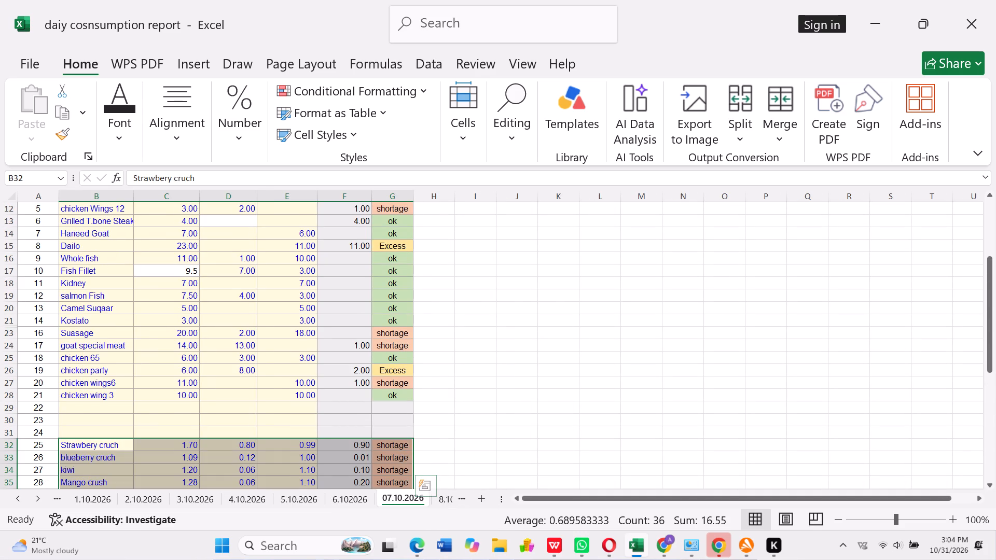
pyautogui.click(394, 388)
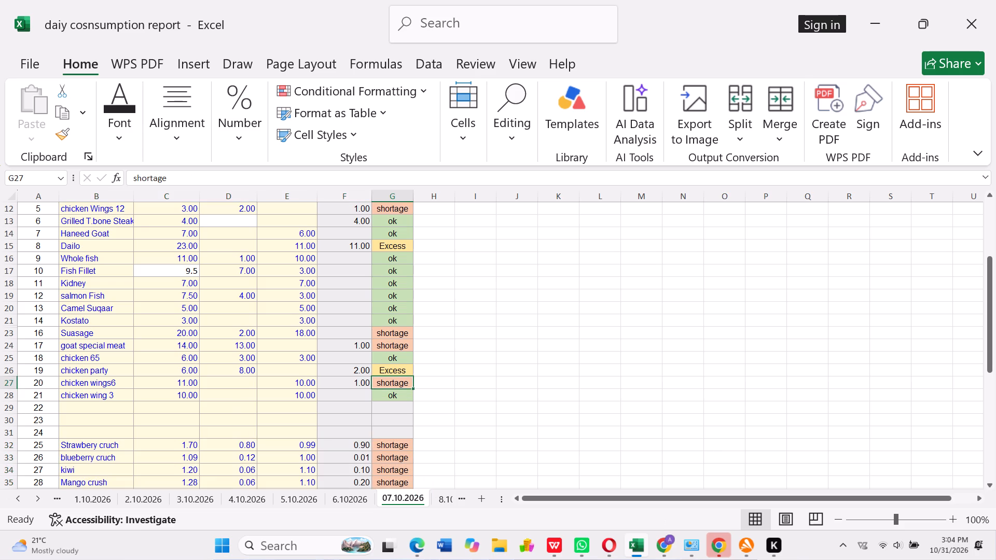
pyautogui.write('ok')
pyautogui.click(440, 399)
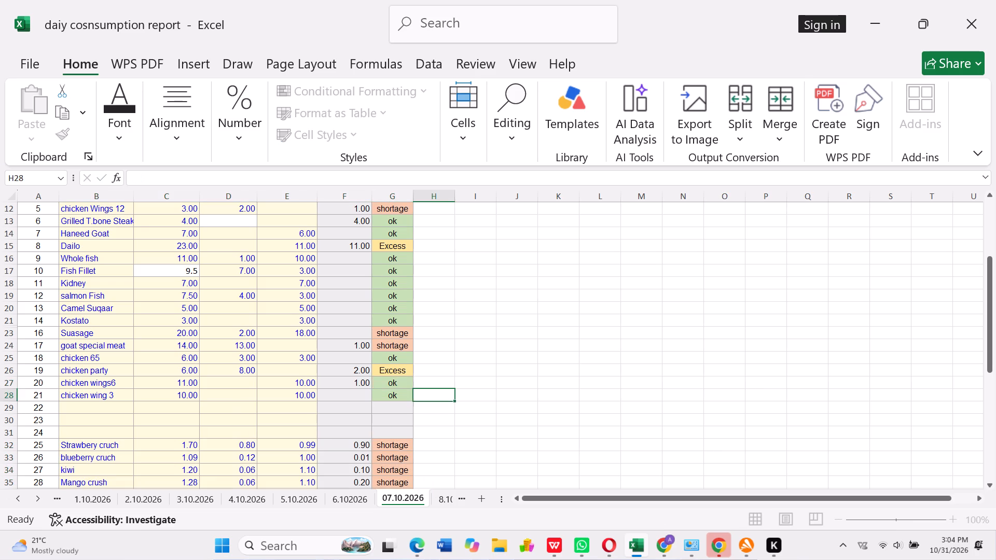
pyautogui.click(392, 347)
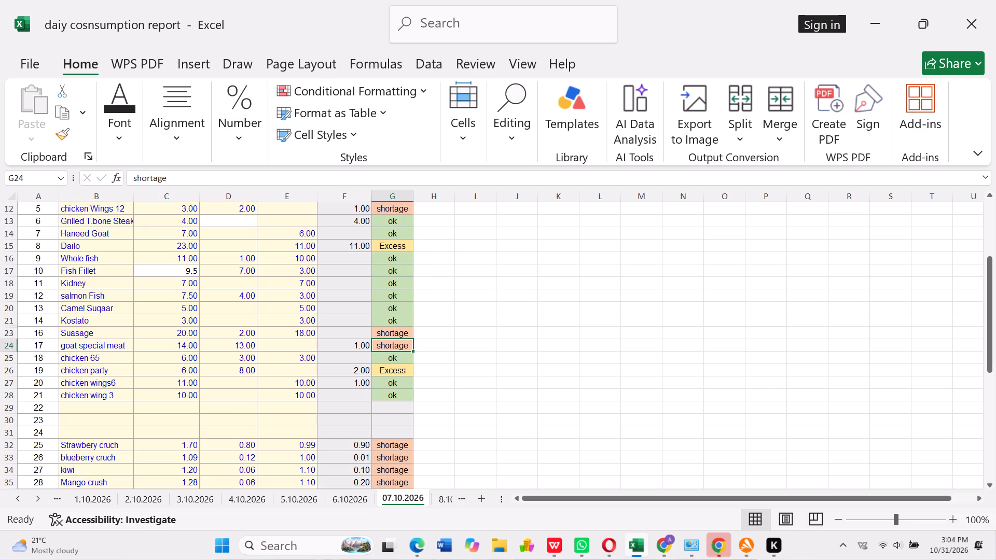
pyautogui.write('ok')
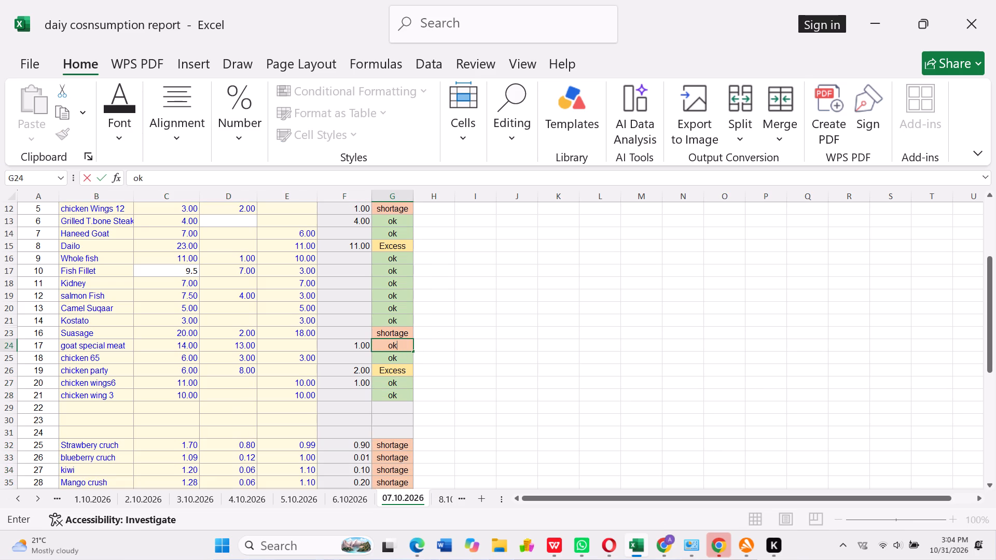
pyautogui.click(447, 355)
pyautogui.click(390, 331)
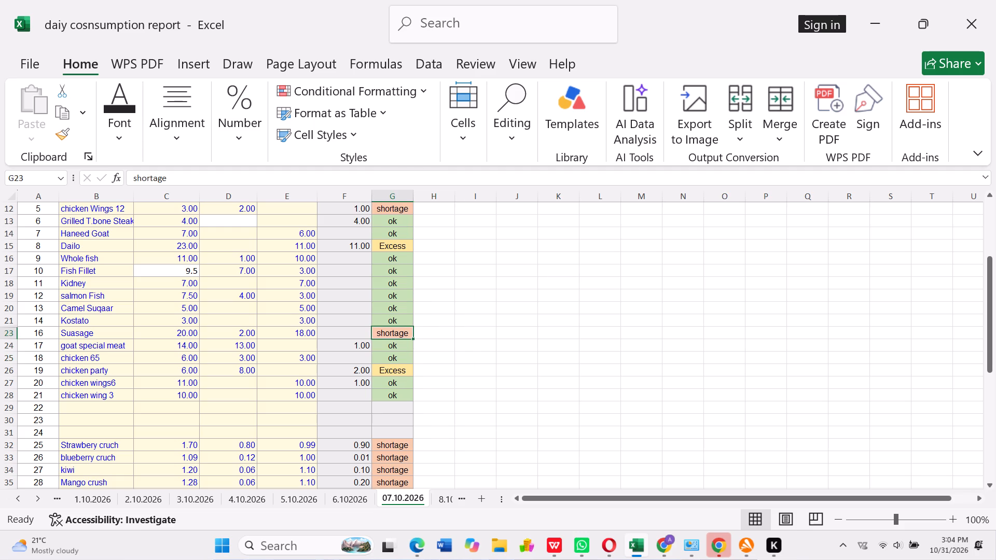
pyautogui.write('ok')
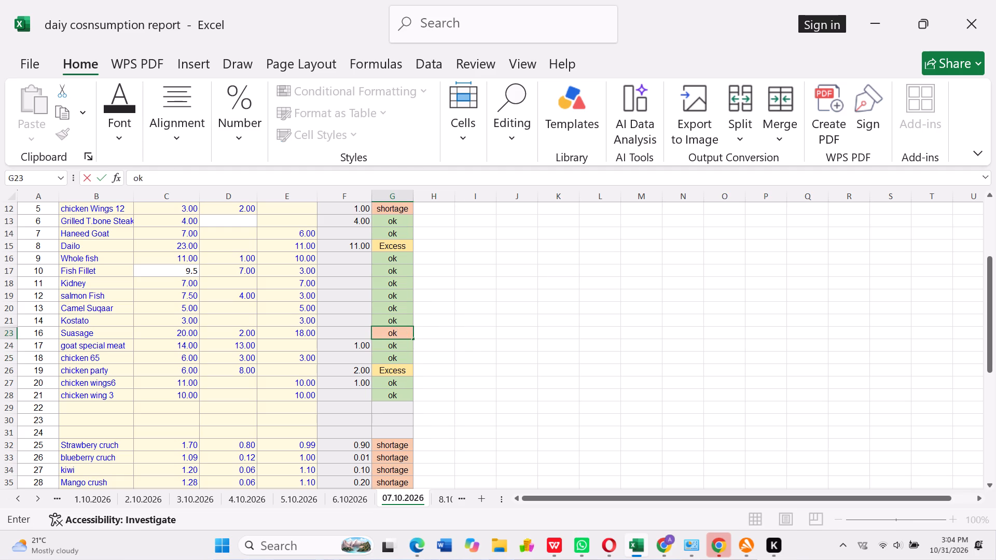
pyautogui.click(486, 334)
# Select the variance of chicken Wings 12 on the 07.10.2026 sheet.
pyautogui.scroll(2, 430, 328)
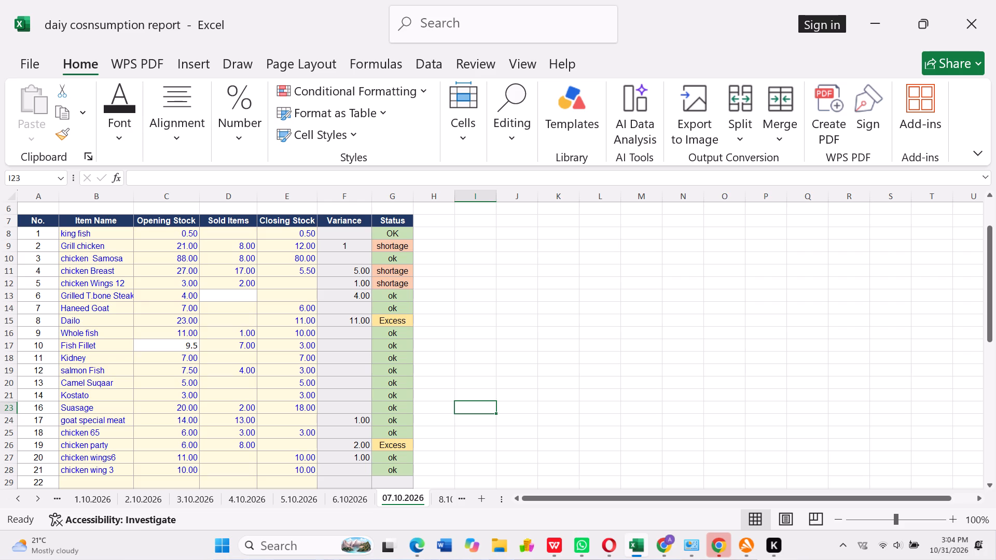
pyautogui.click(363, 288)
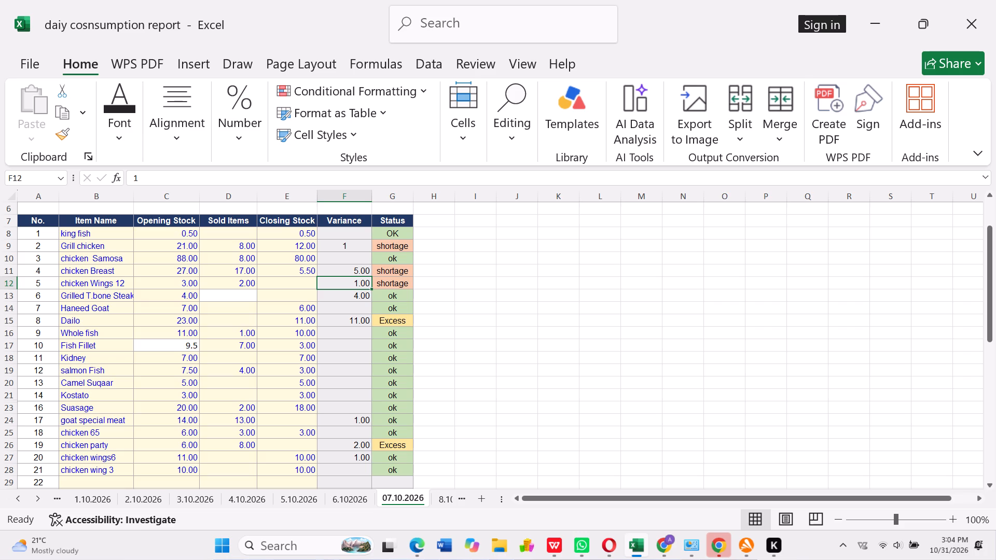
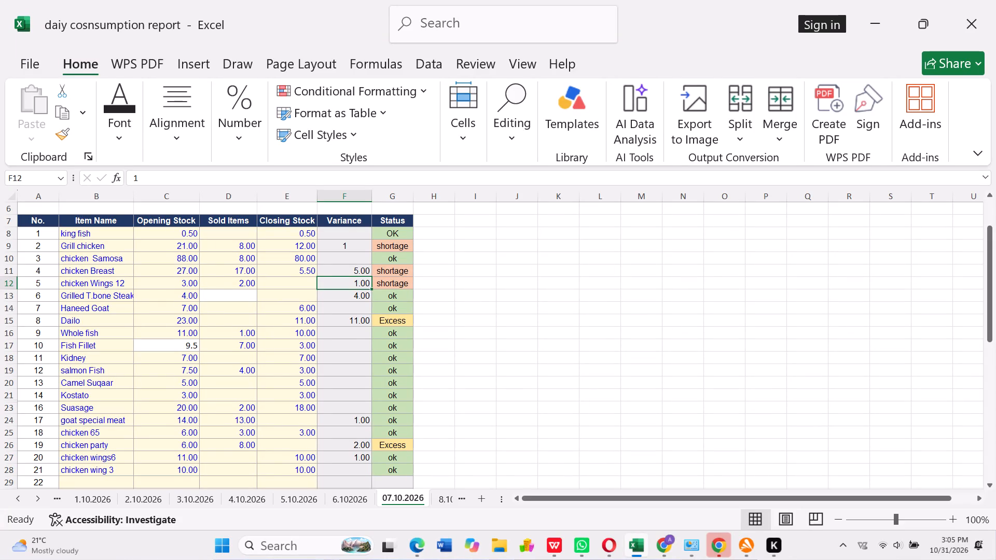
# Check the chicken Wings 12 figures on the 07.10.2026 sheet, set its status to ok and clear its variance.
pyautogui.click(145, 284)
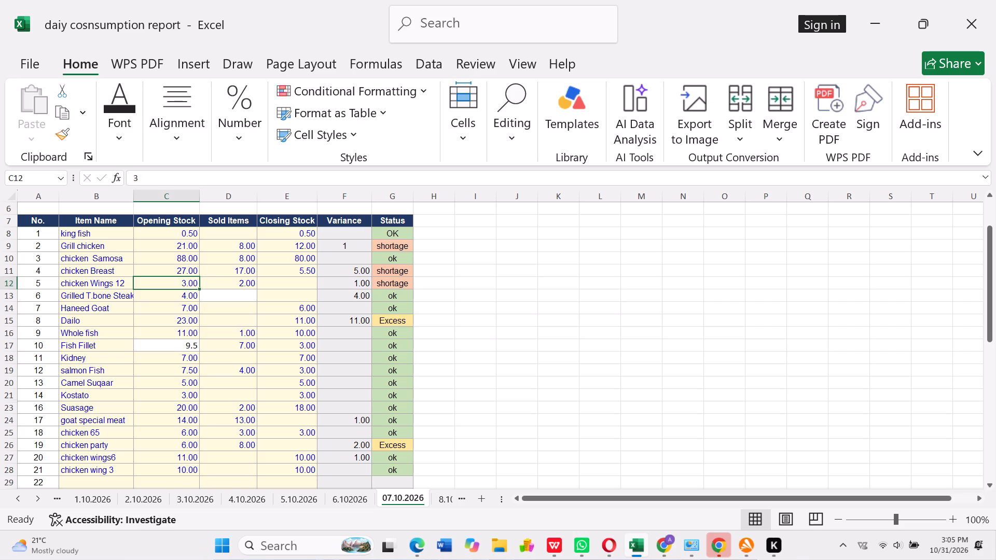
pyautogui.click(250, 287)
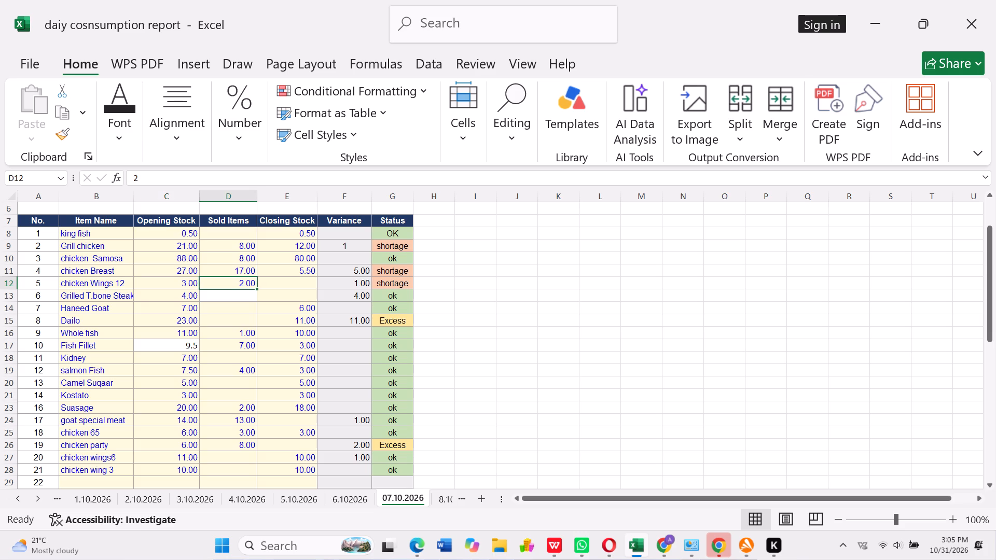
pyautogui.click(362, 287)
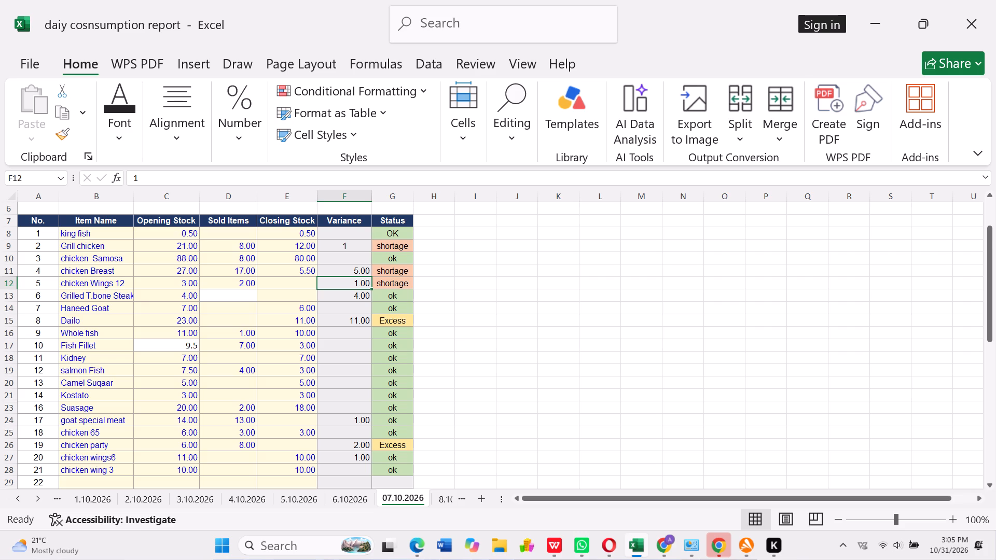
pyautogui.scroll(-1, 234, 402)
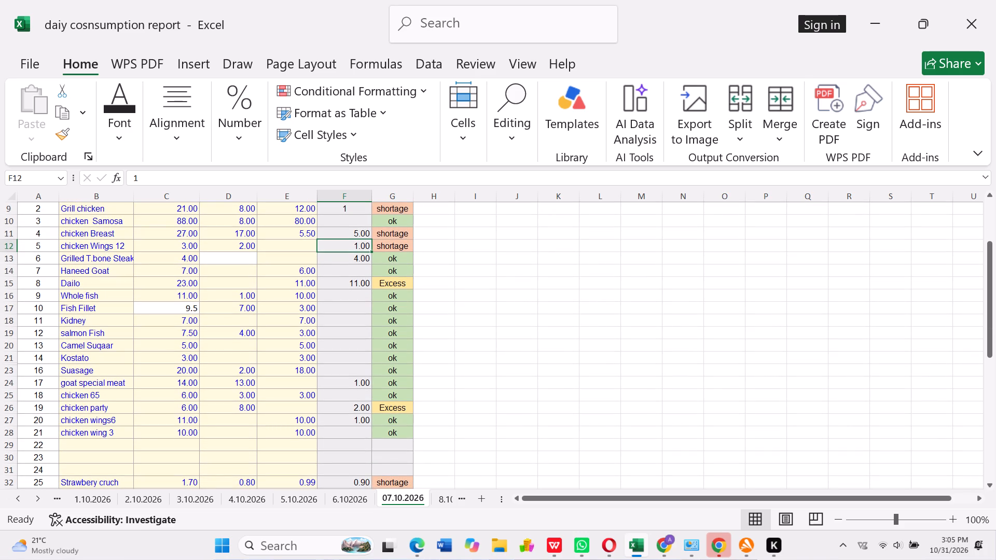
pyautogui.click(130, 422)
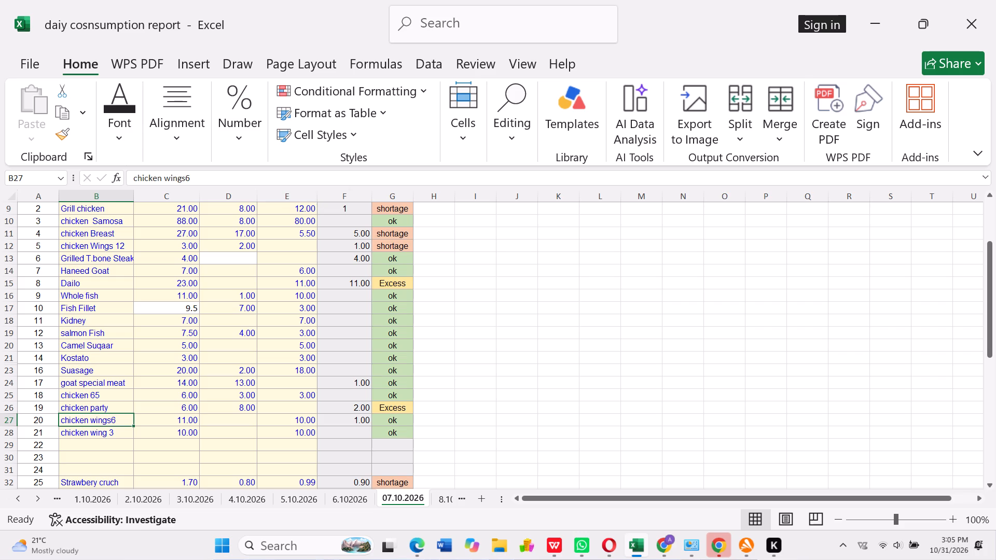
pyautogui.scroll(4, 237, 402)
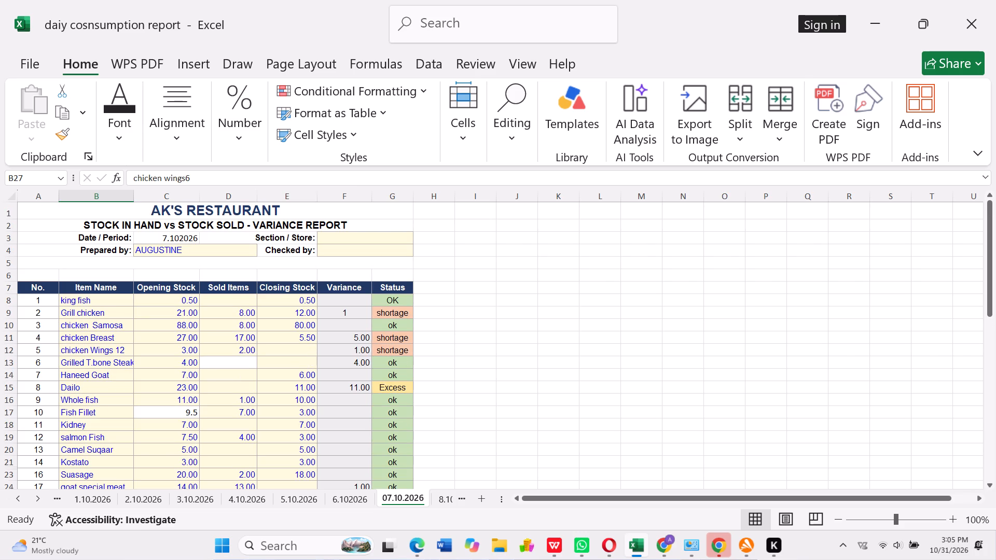
pyautogui.click(356, 353)
pyautogui.click(402, 354)
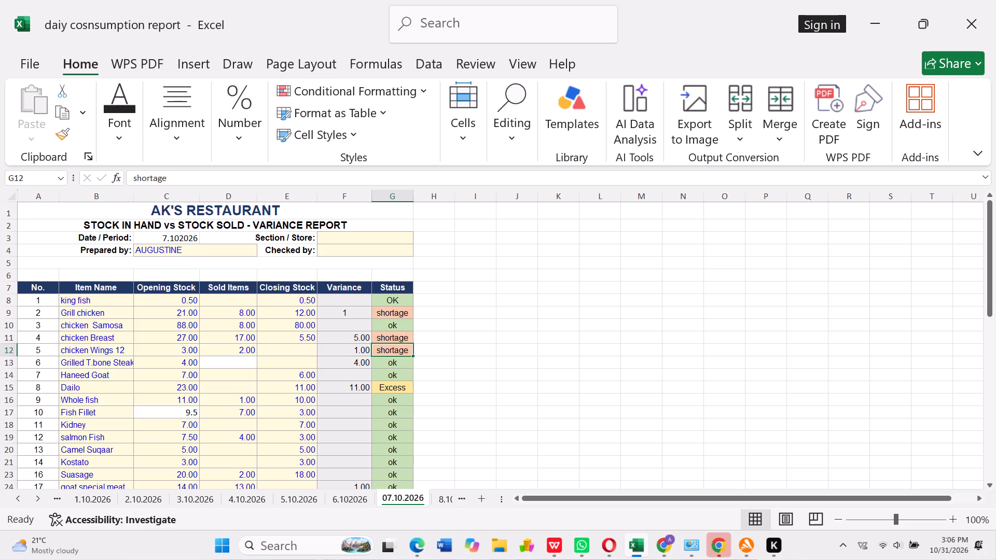
pyautogui.write('ok')
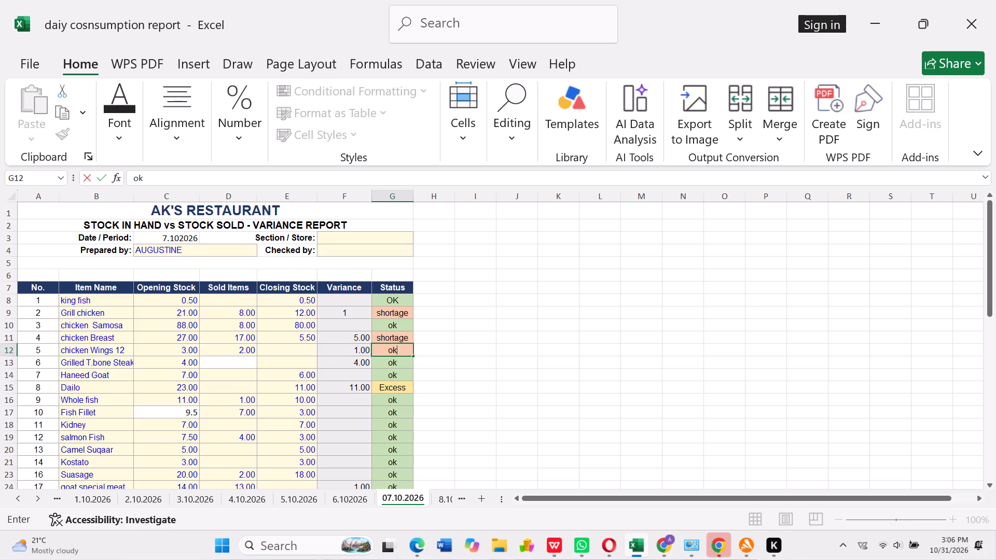
pyautogui.click(354, 348)
pyautogui.press('BackSpace')
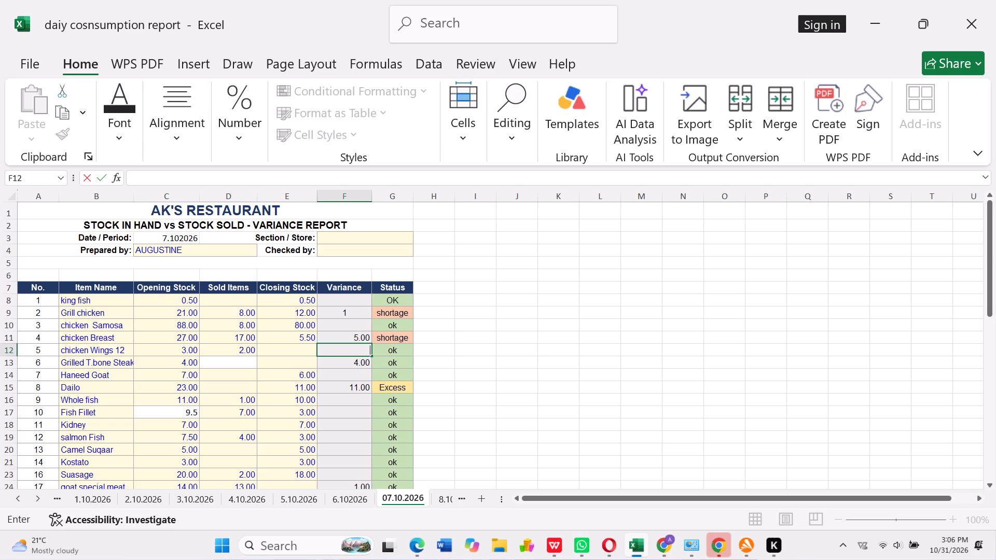
# Set the status of chicken Breast to ok on the 07.10.2026 sheet.
pyautogui.click(388, 338)
pyautogui.write('ok')
pyautogui.click(307, 337)
# Look over the remaining 07.10.2026 rows, open the 8.10.2026 sheet and examine its variances, especially the chicken Samosa and goat special meat figures.
pyautogui.scroll(-3, 386, 417)
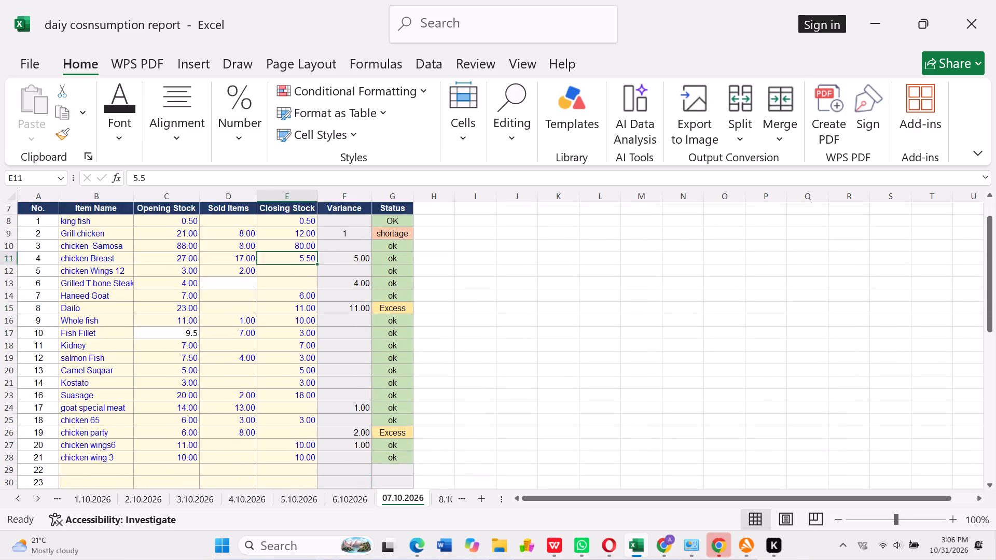
pyautogui.scroll(-3, 386, 417)
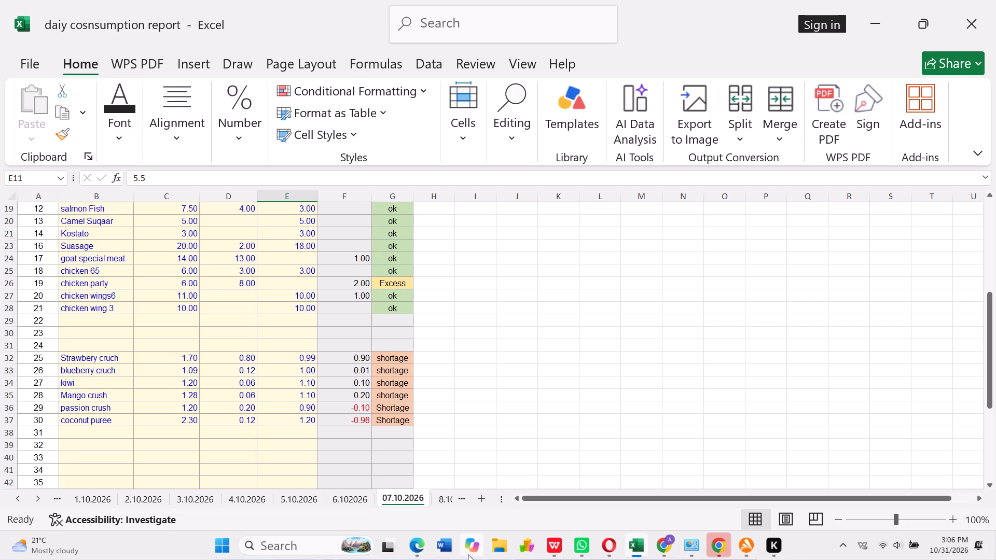
pyautogui.click(445, 500)
pyautogui.scroll(6, 347, 424)
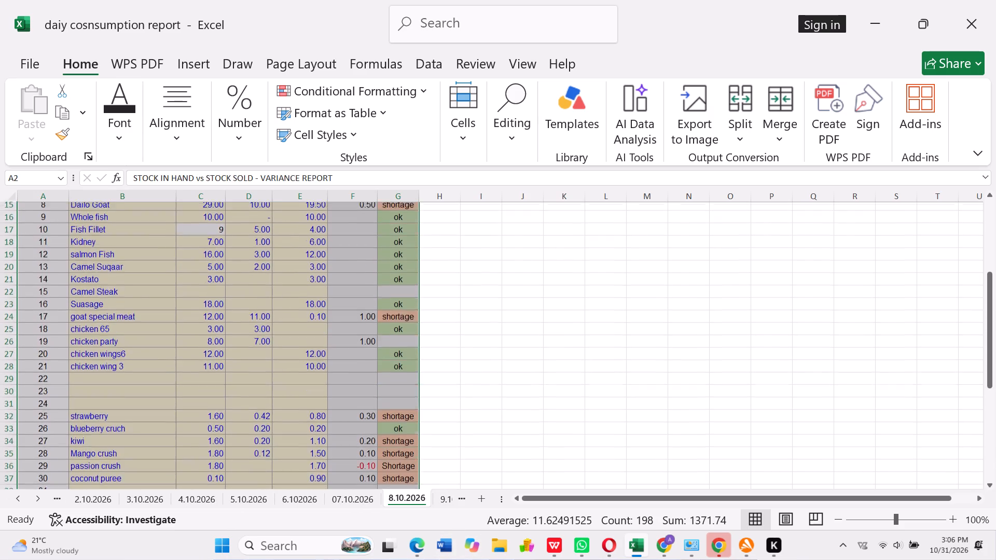
pyautogui.scroll(4, 345, 421)
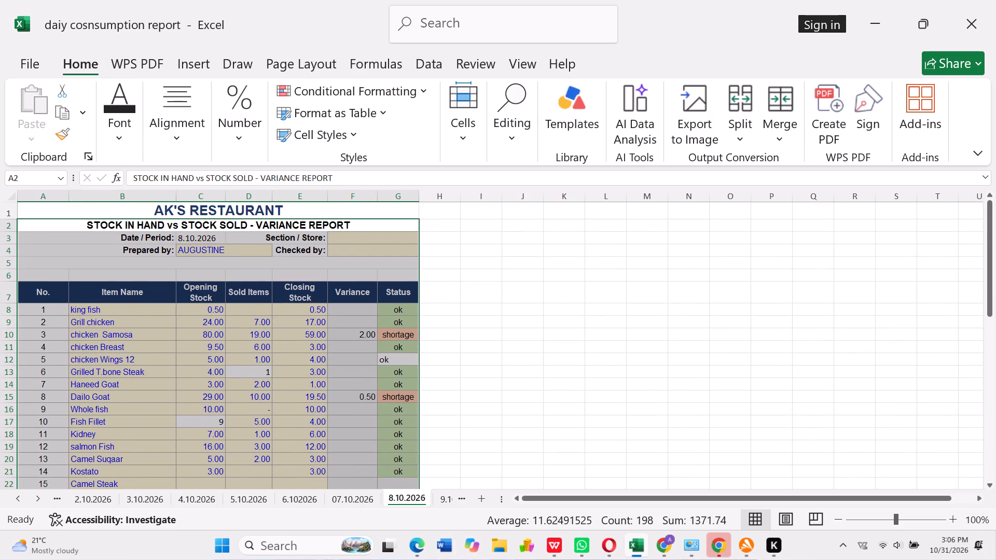
pyautogui.click(371, 337)
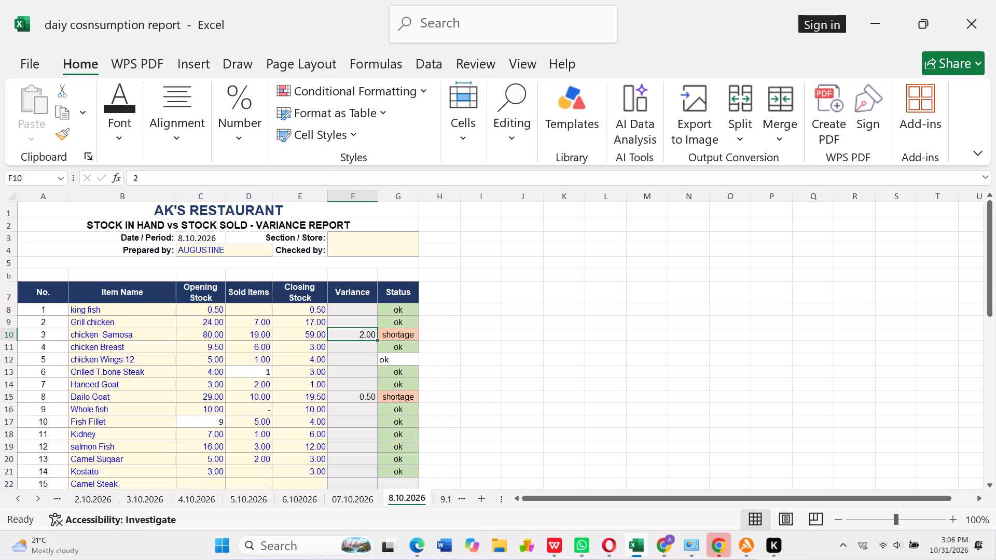
pyautogui.scroll(-2, 371, 337)
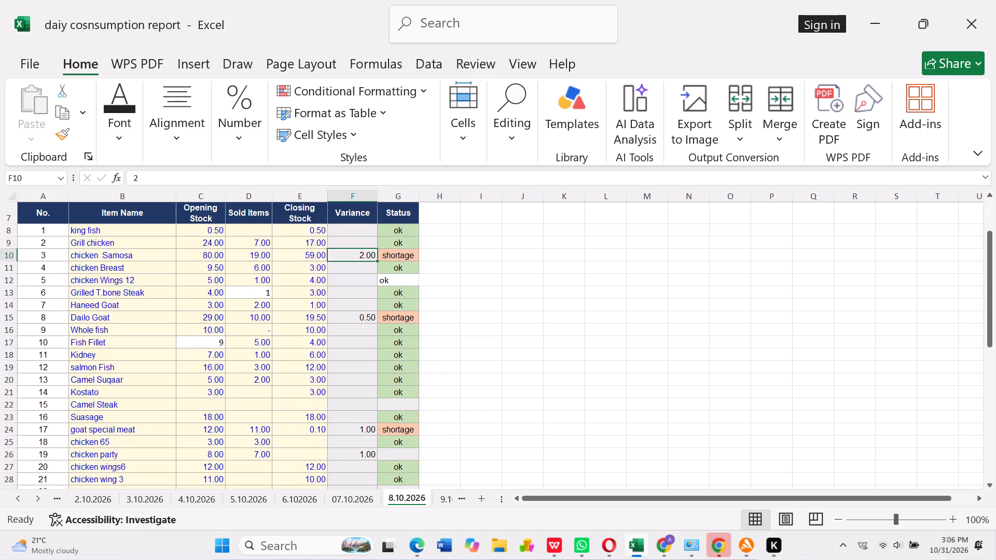
pyautogui.scroll(-1, 371, 338)
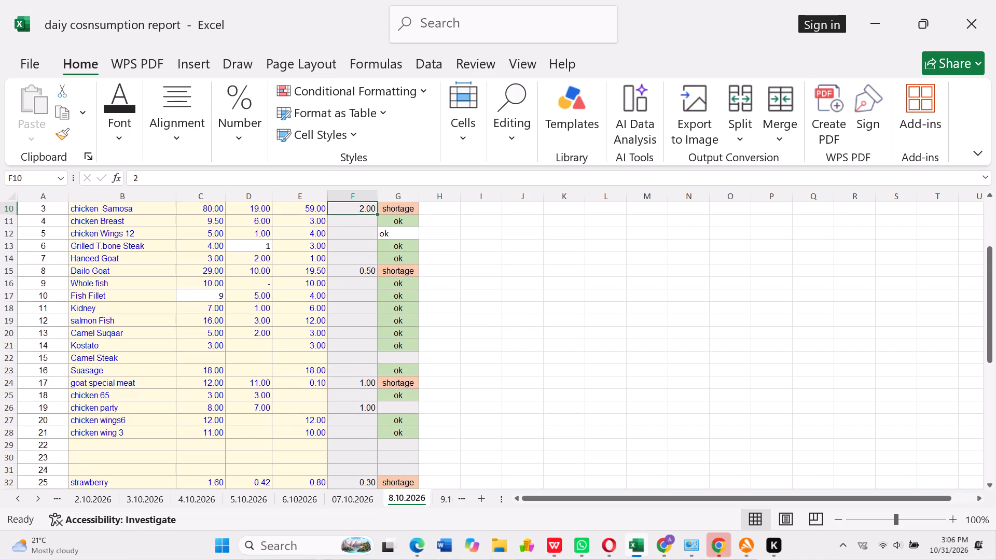
pyautogui.click(367, 384)
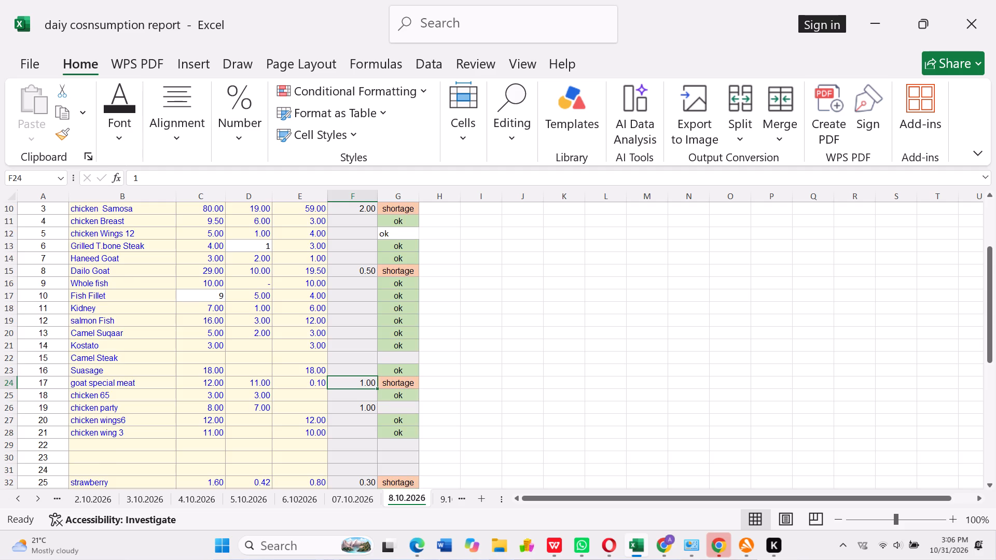
pyautogui.scroll(2, 328, 325)
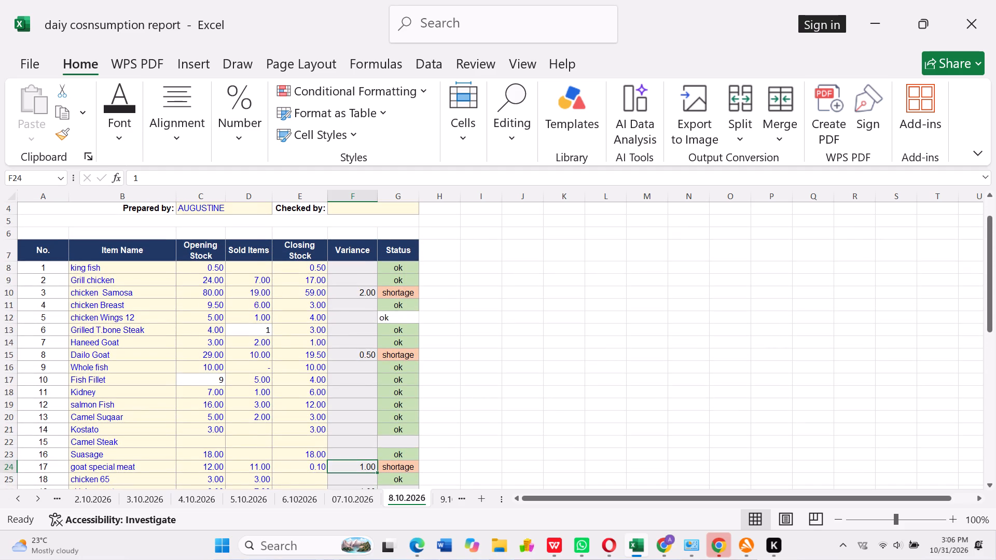
pyautogui.click(217, 295)
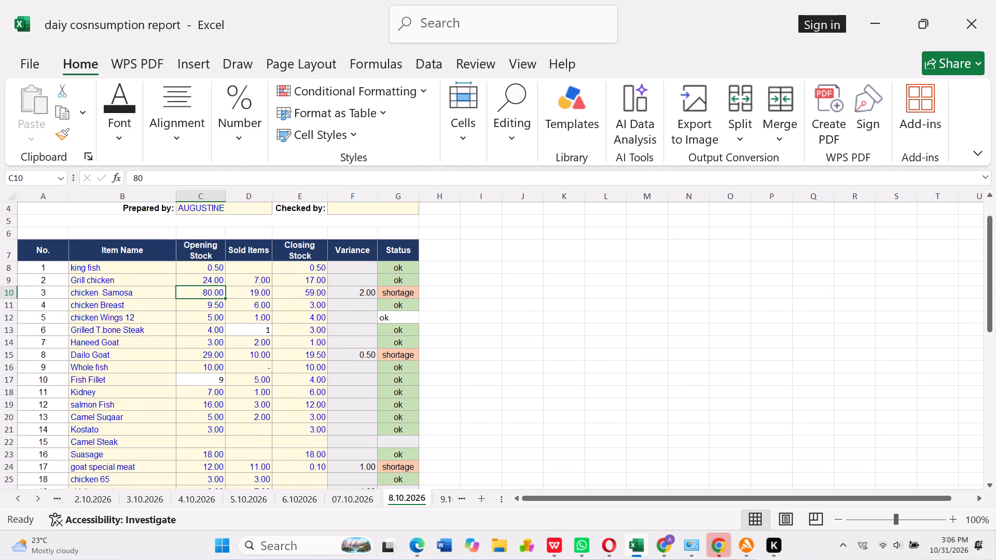
pyautogui.click(266, 297)
pyautogui.click(320, 300)
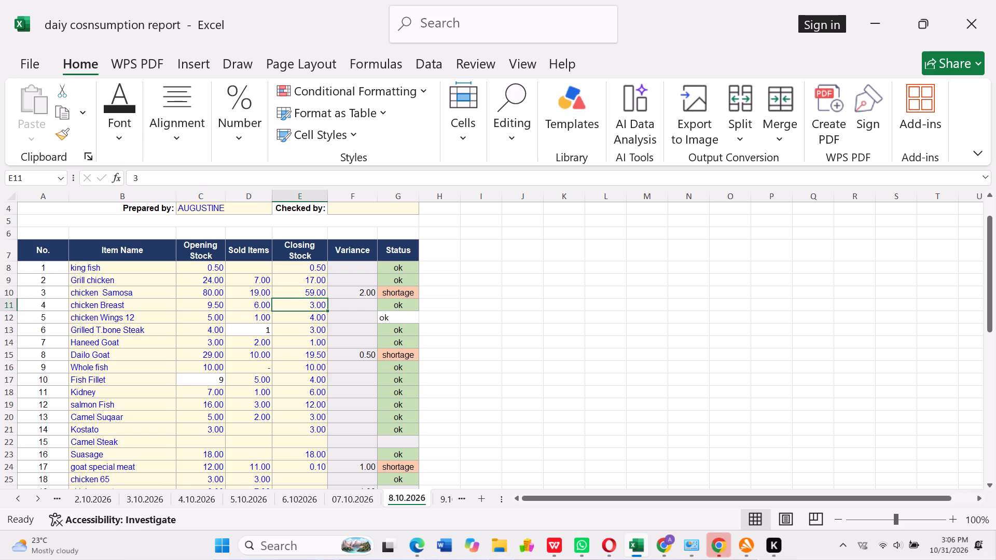
pyautogui.click(212, 298)
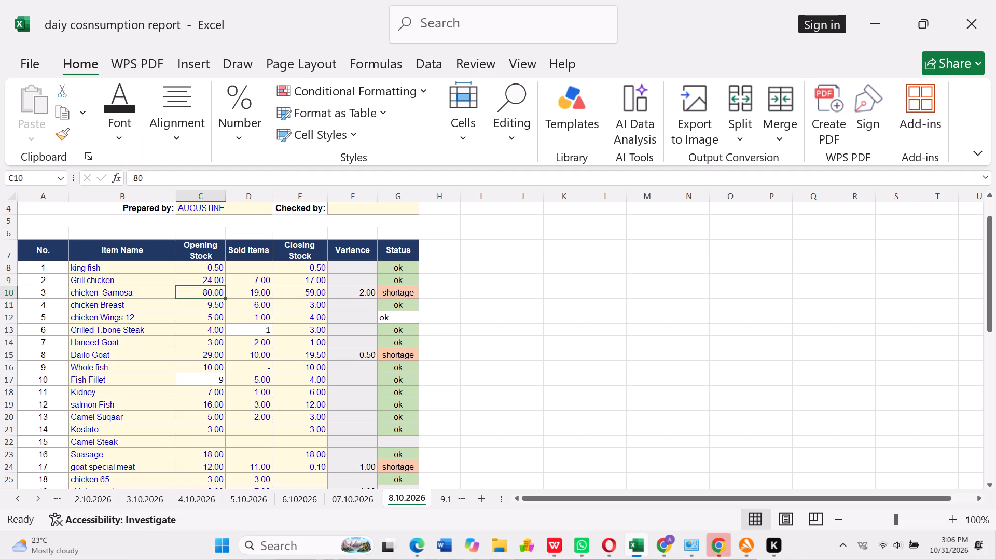
pyautogui.click(314, 301)
pyautogui.click(317, 295)
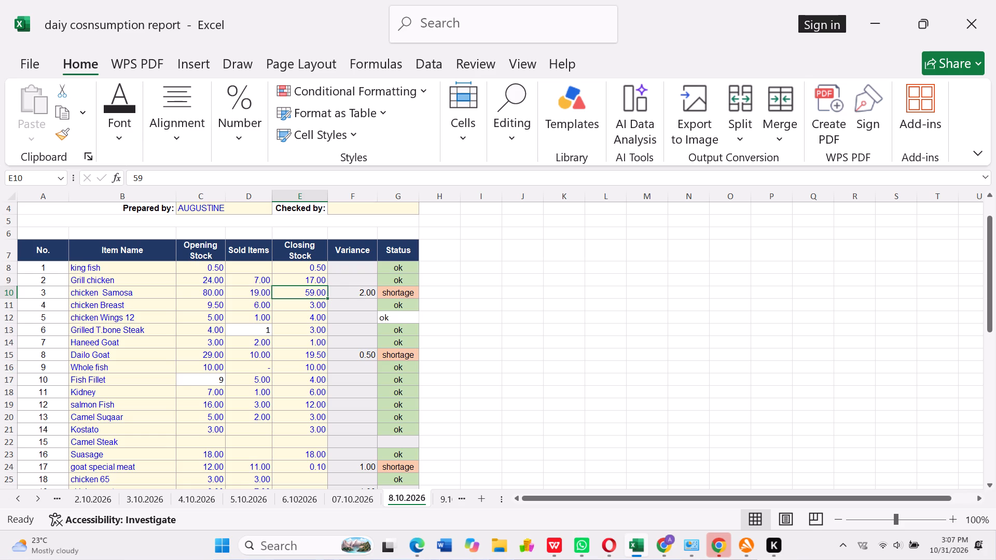
# Add the note "additional to guest" beside the Dailo Goat status on the 8.10.2026 sheet.
pyautogui.click(421, 359)
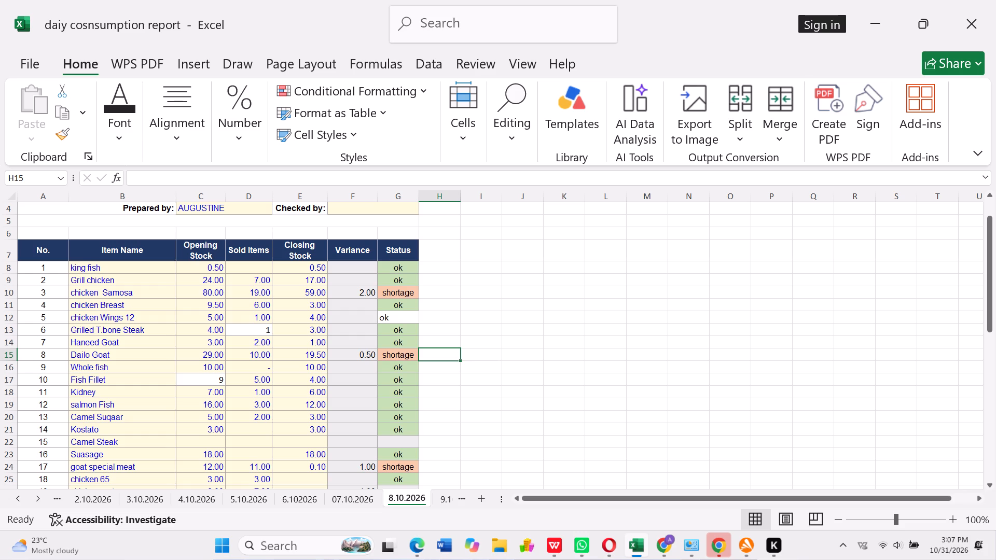
pyautogui.write('additional to')
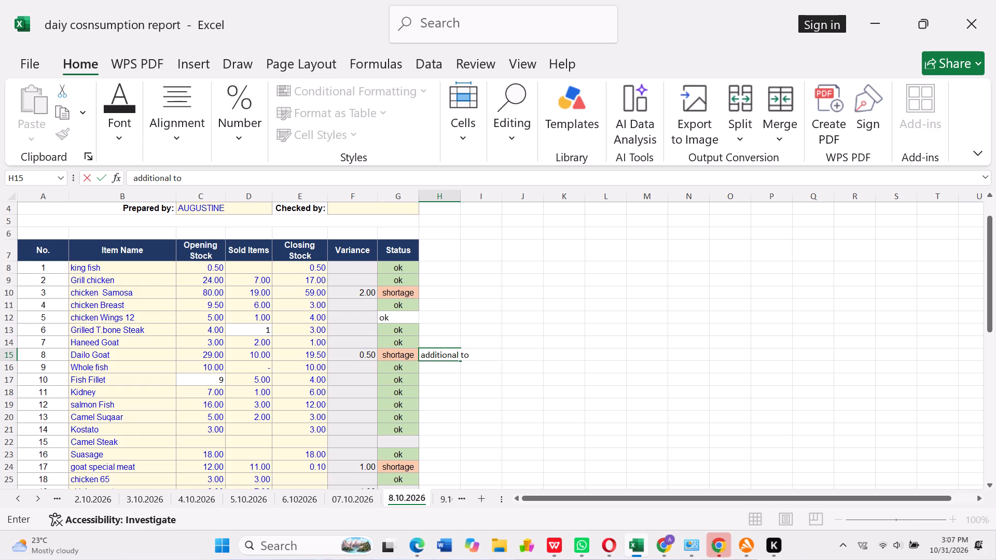
pyautogui.press('space')
pyautogui.write('guest')
pyautogui.scroll(-2, 467, 382)
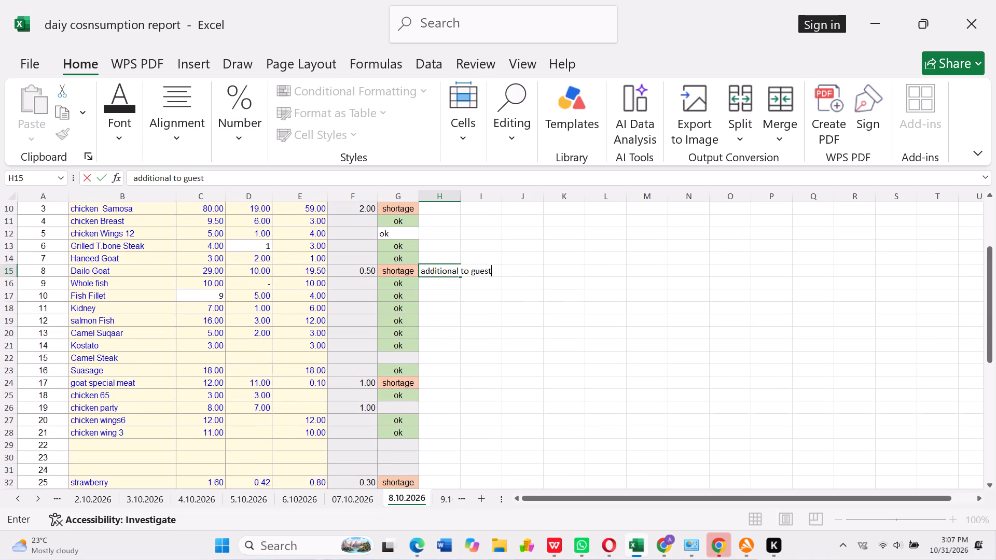
pyautogui.click(375, 386)
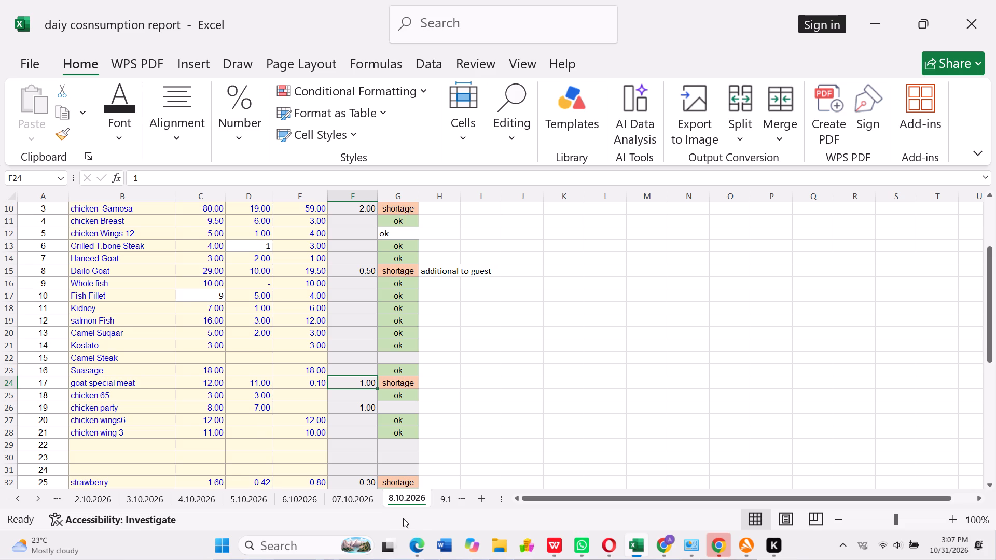
# Open the 9.10.2026 sheet and check the Grill chicken opening stock, sold items and variance.
pyautogui.click(450, 499)
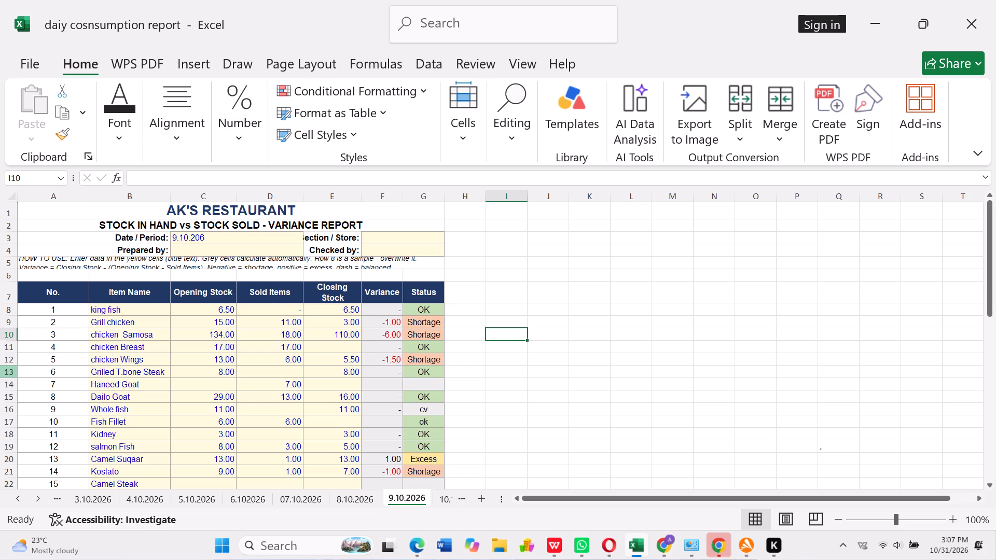
pyautogui.click(397, 328)
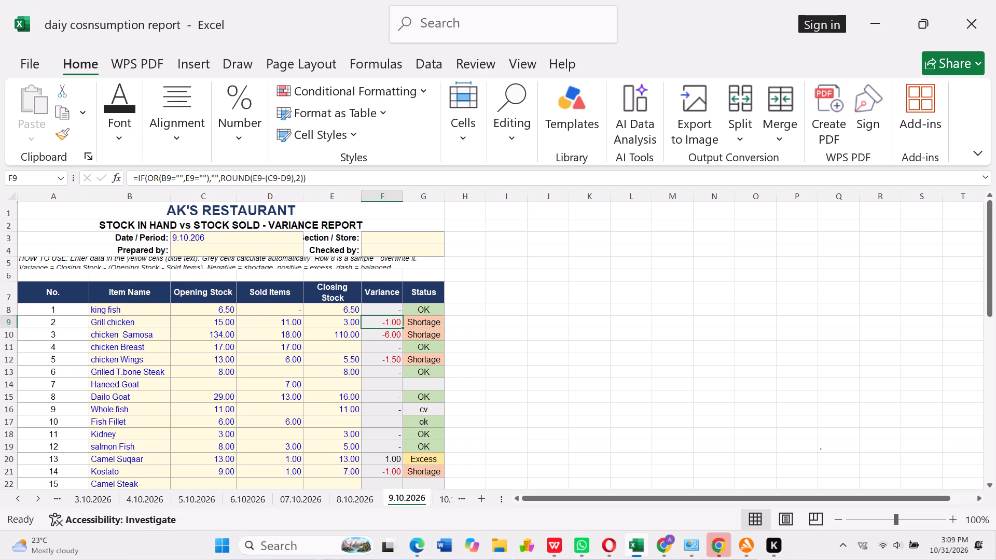
pyautogui.click(223, 324)
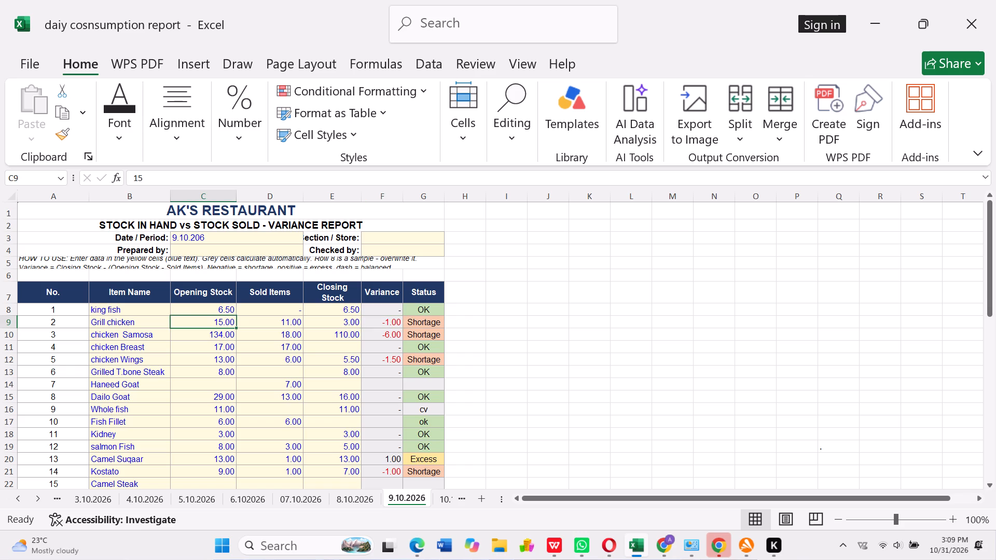
pyautogui.click(295, 327)
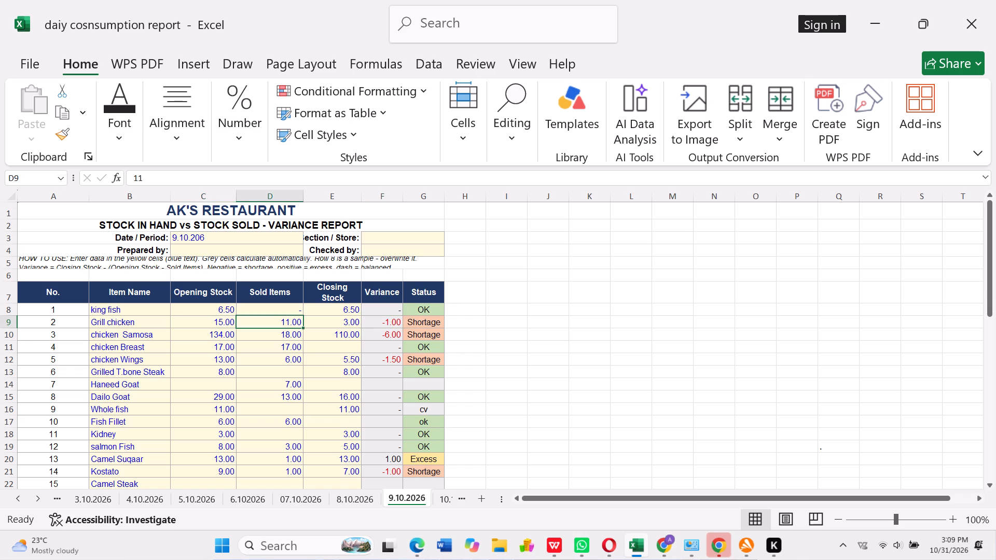
pyautogui.click(224, 324)
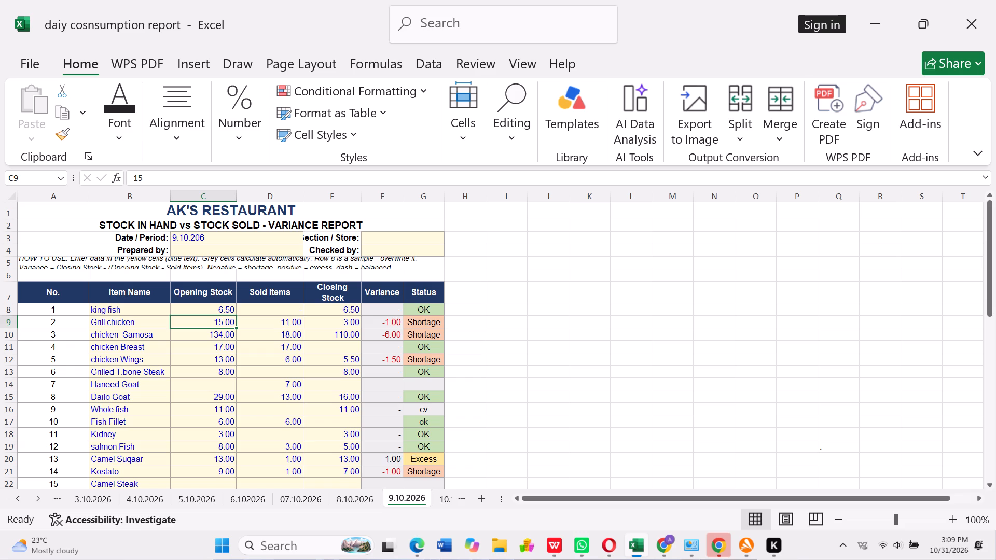
pyautogui.click(394, 325)
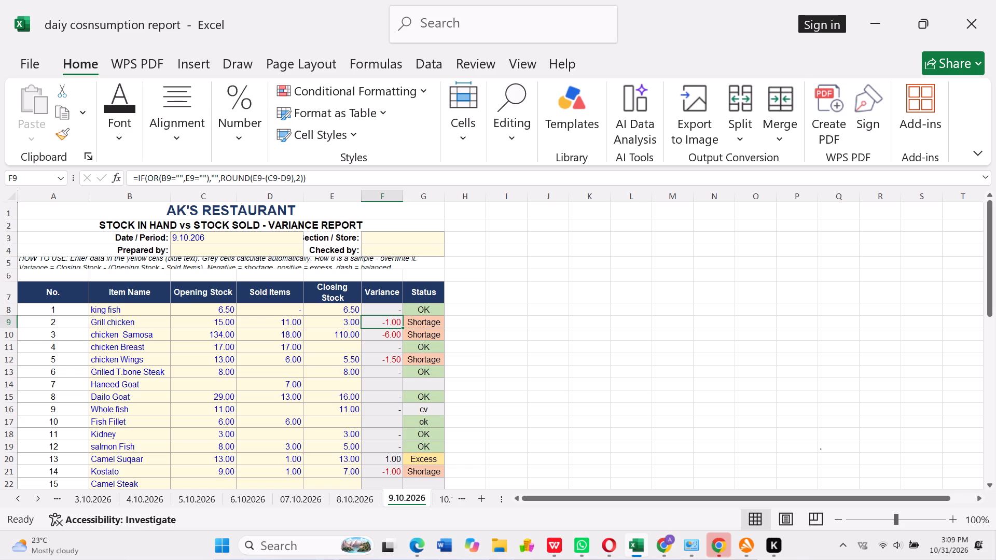
# Set the chicken Samosa status to ok and its variance to 1 on the 9.10.2026 sheet.
pyautogui.click(418, 339)
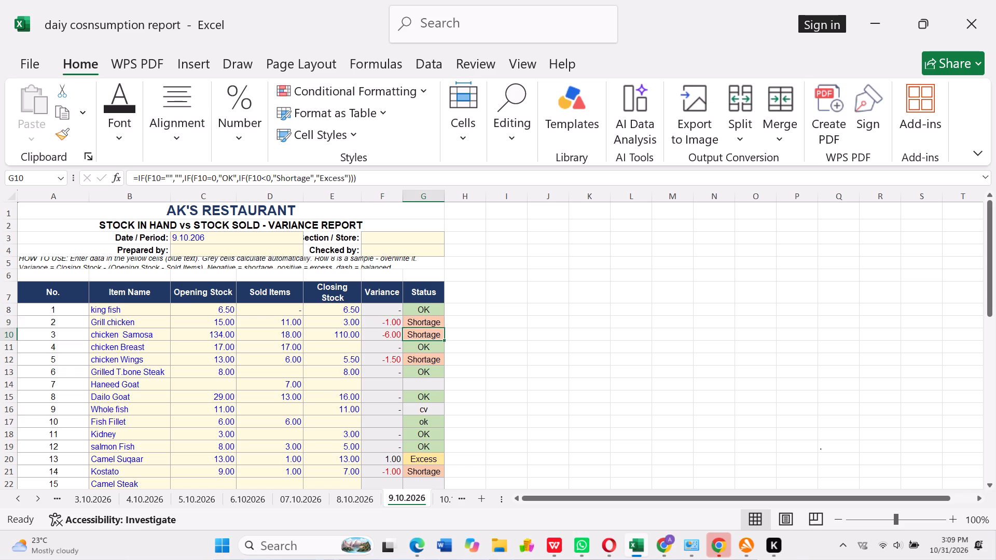
pyautogui.write('ok')
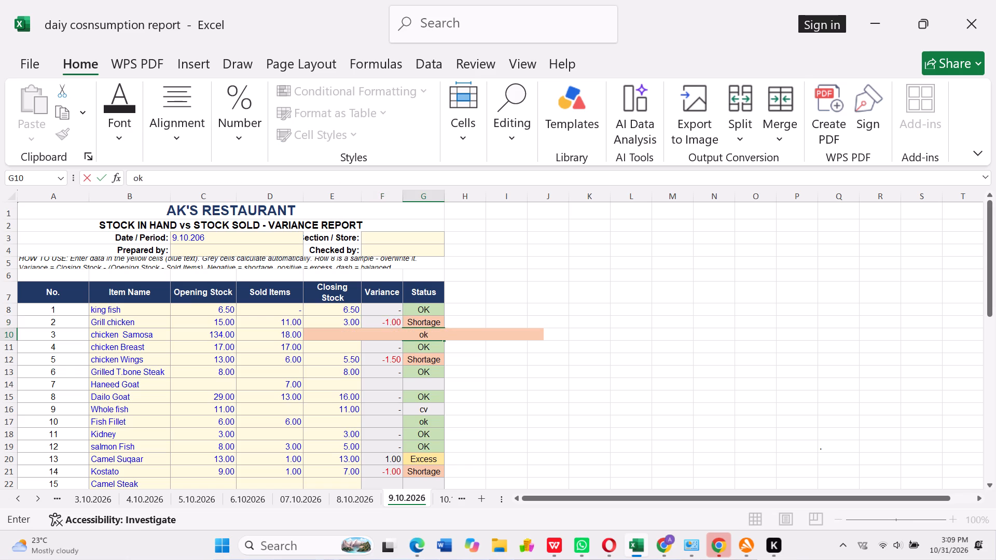
pyautogui.click(368, 354)
pyautogui.click(392, 335)
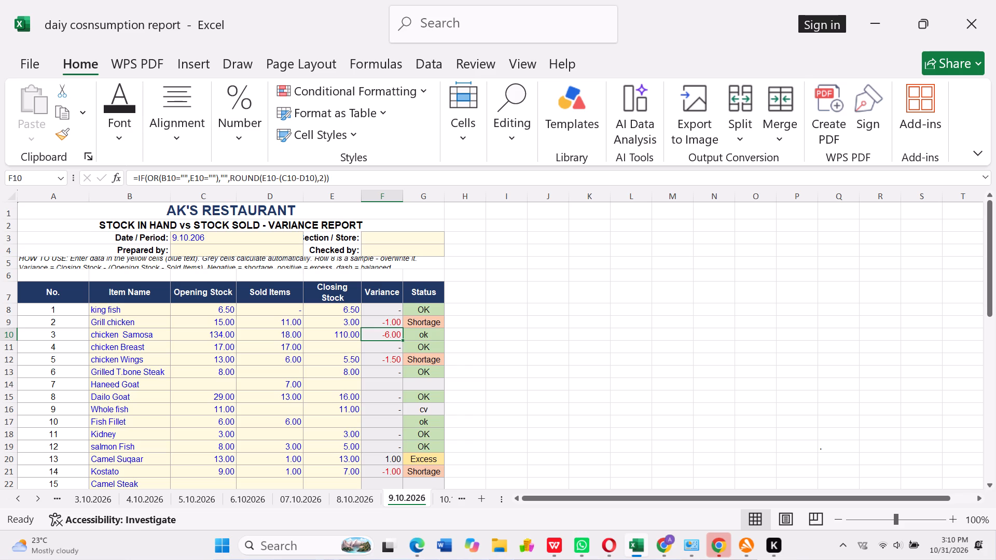
pyautogui.scroll(-2, 112, 377)
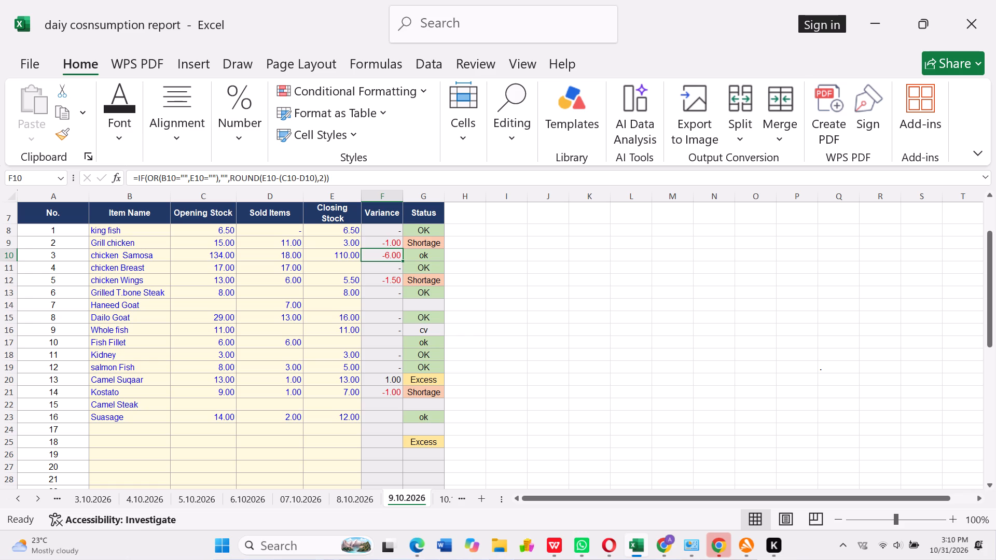
pyautogui.press('1')
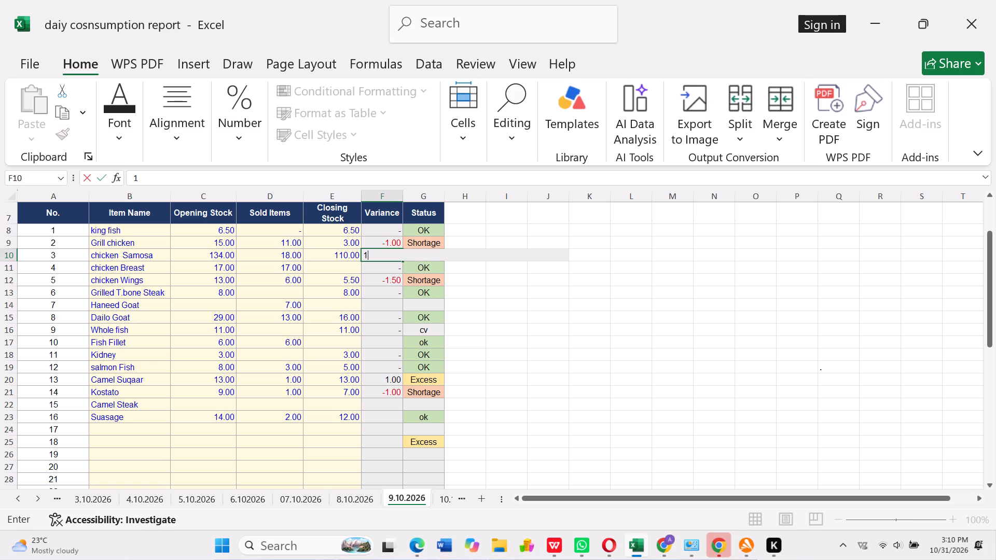
pyautogui.click(554, 396)
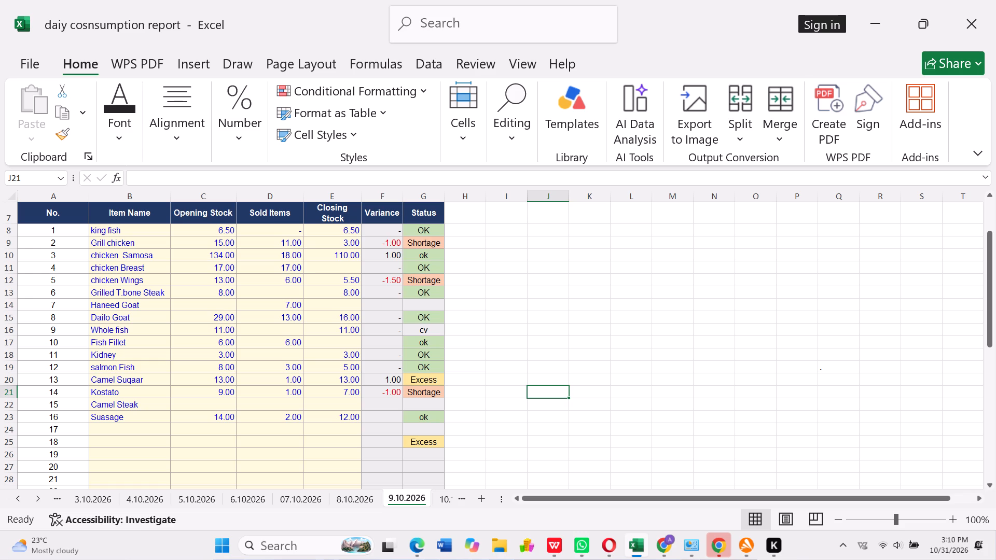
# Check the Kostato stock figures on the 9.10.2026 sheet and enter ok in its variance cell.
pyautogui.click(382, 398)
pyautogui.click(382, 396)
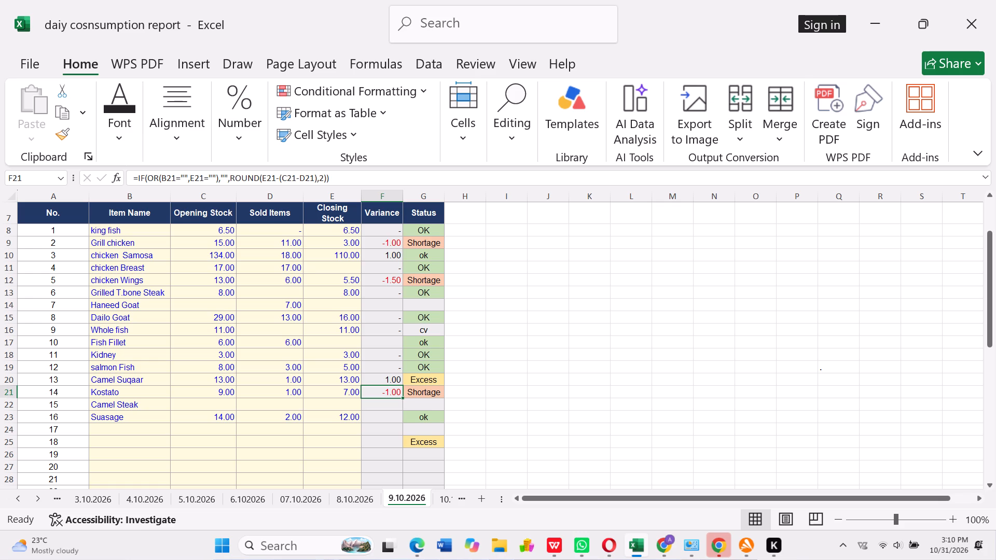
pyautogui.click(222, 392)
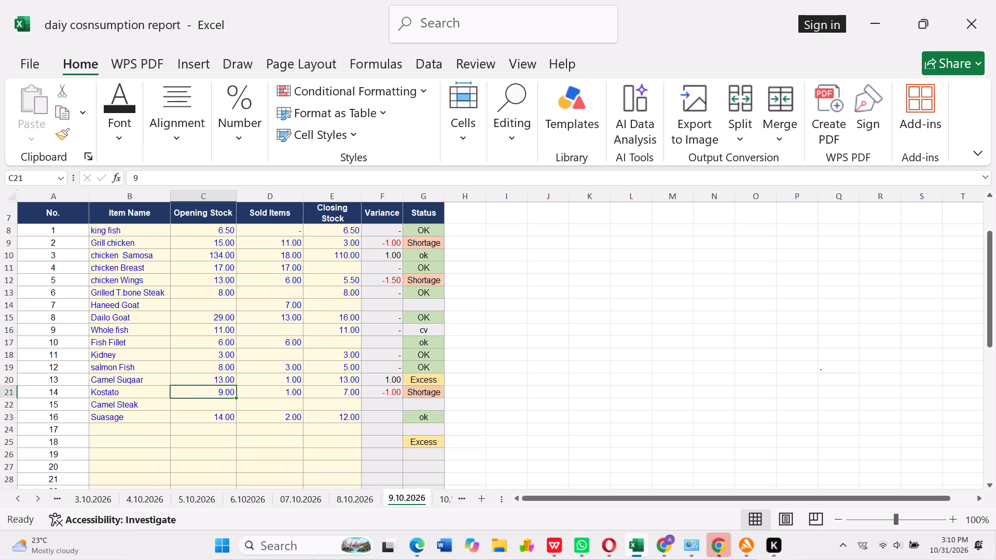
pyautogui.click(308, 400)
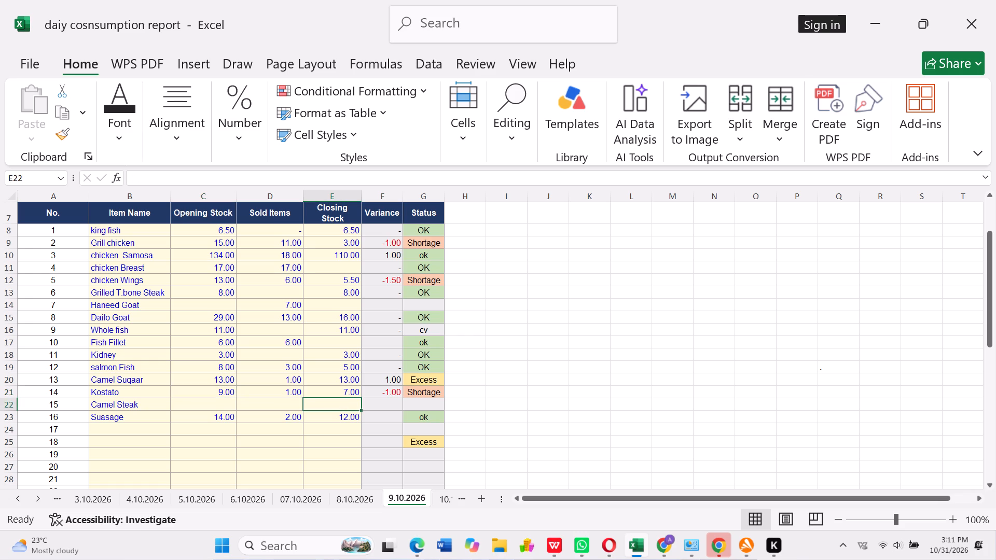
pyautogui.click(391, 390)
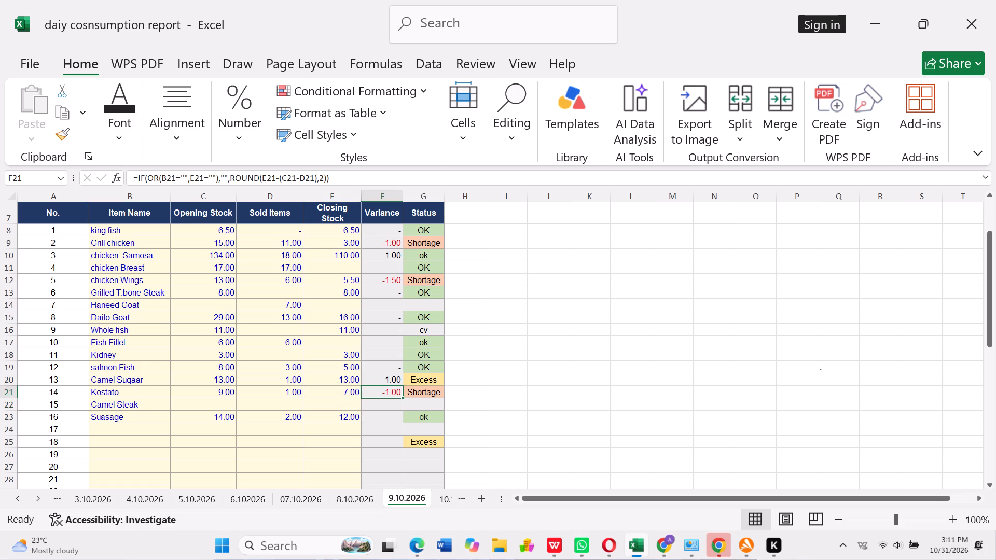
pyautogui.write('ok')
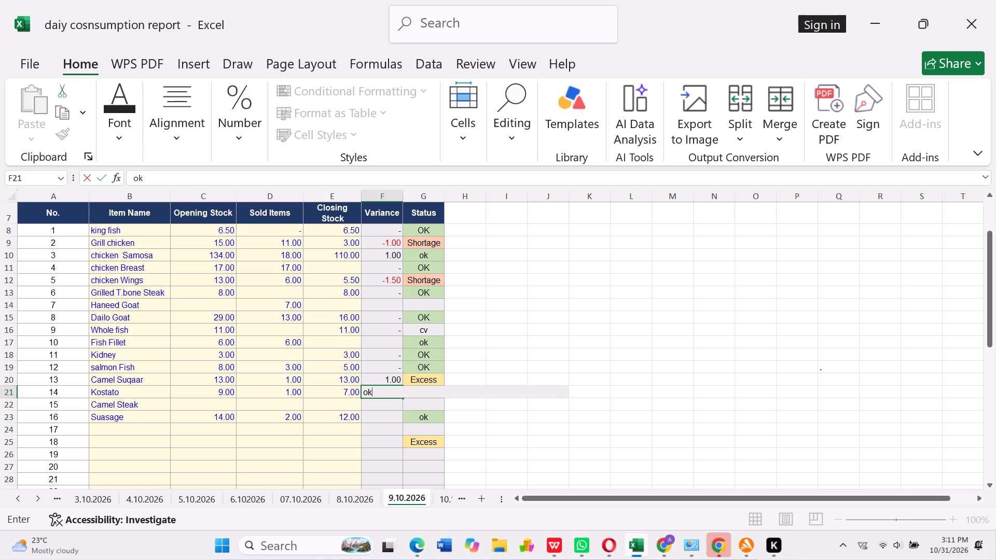
pyautogui.click(370, 420)
pyautogui.click(422, 393)
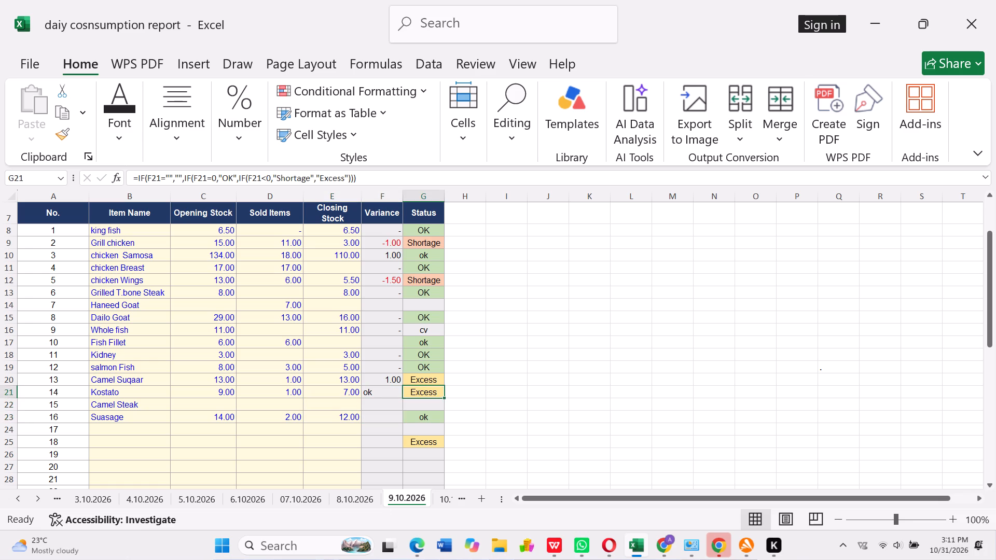
# Open the 10.10.2026 sheet, check the salmon Fish variance and set the goat special meat status to ok.
pyautogui.click(454, 498)
pyautogui.scroll(2, 334, 465)
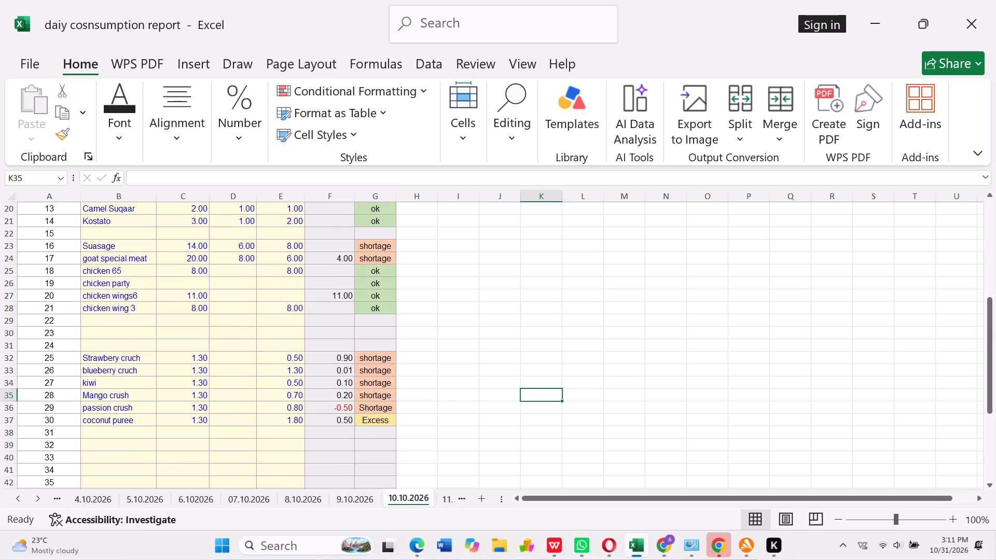
pyautogui.scroll(4, 334, 464)
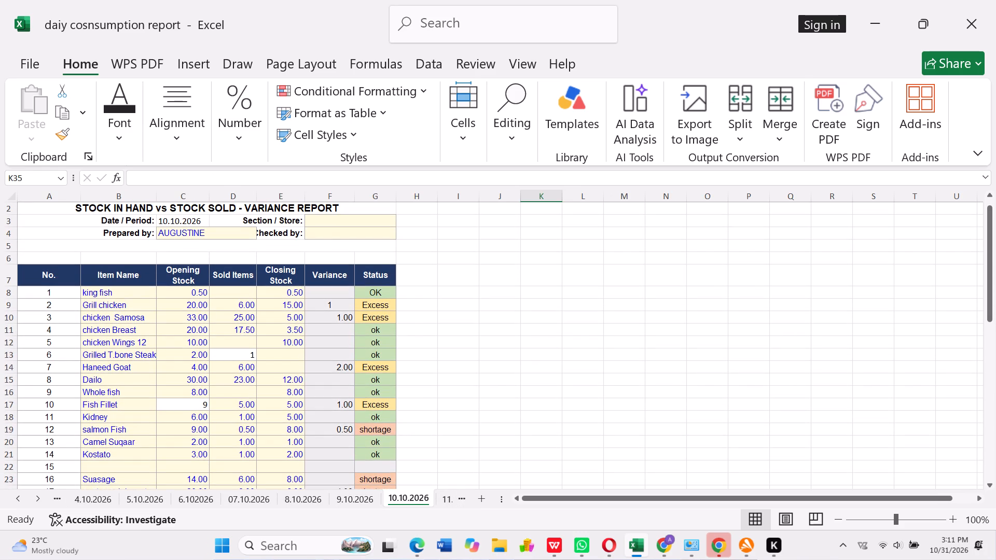
pyautogui.click(341, 431)
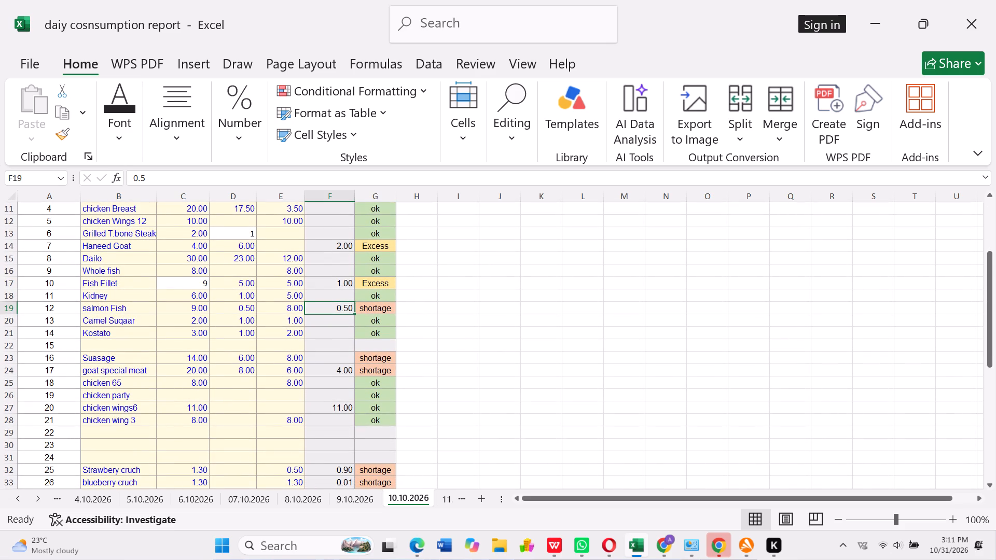
pyautogui.click(366, 371)
pyautogui.write('ok')
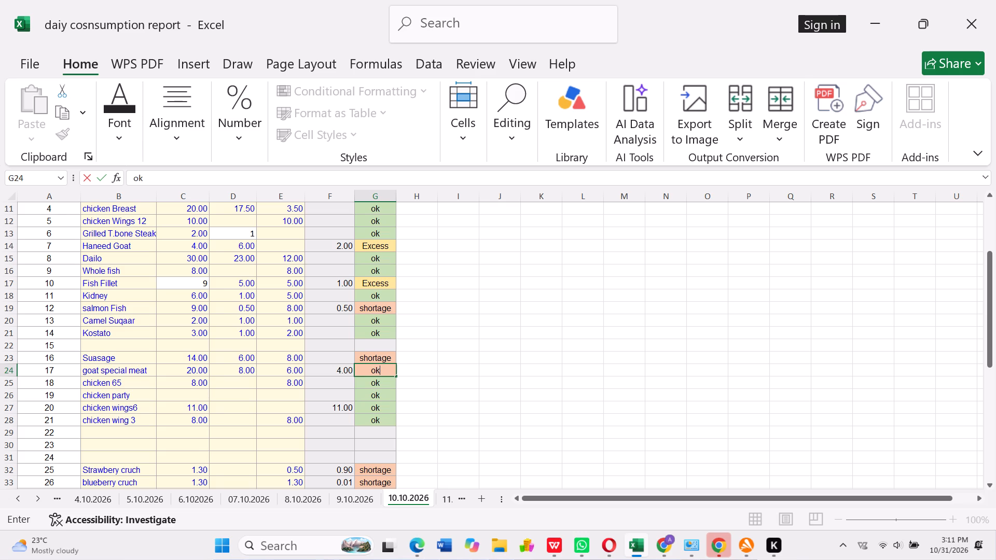
pyautogui.click(368, 311)
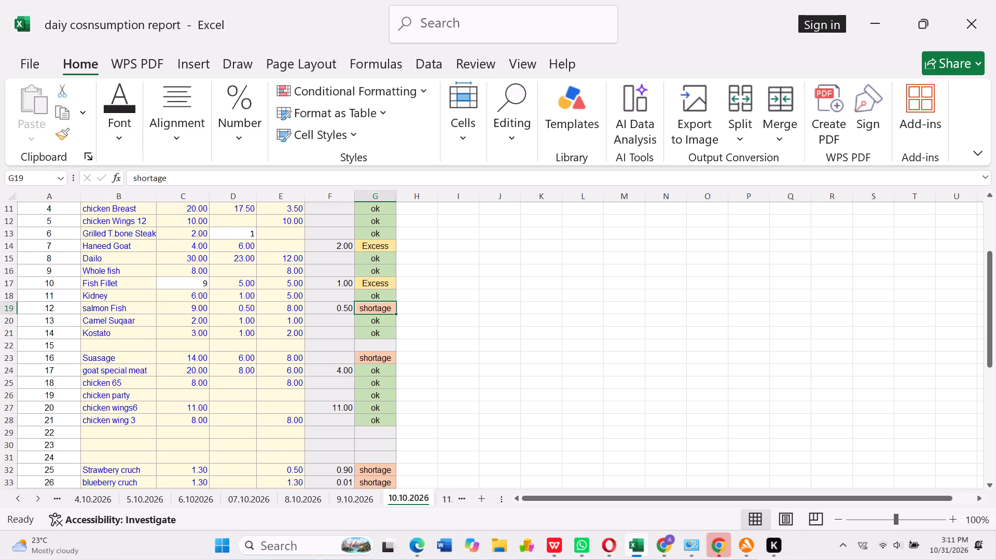
# Set the Suasage status to ok on the 10.10.2026 sheet.
pyautogui.click(333, 359)
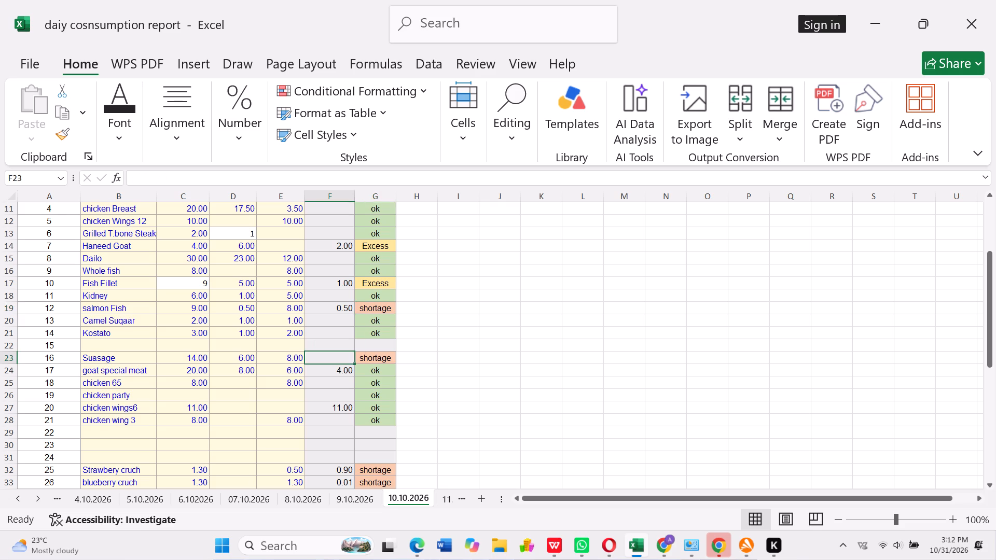
pyautogui.click(365, 356)
pyautogui.write('ok')
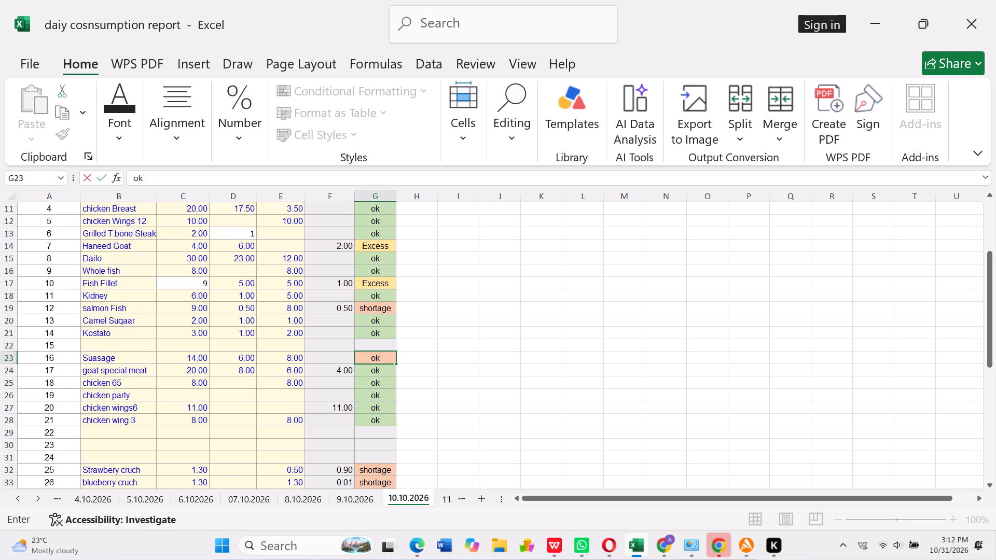
pyautogui.click(467, 369)
# Look over the remaining 10.10.2026 rows, open the 11.10.2026 sheet and examine its figures, including the chicken Samosa opening stock.
pyautogui.scroll(-3, 348, 421)
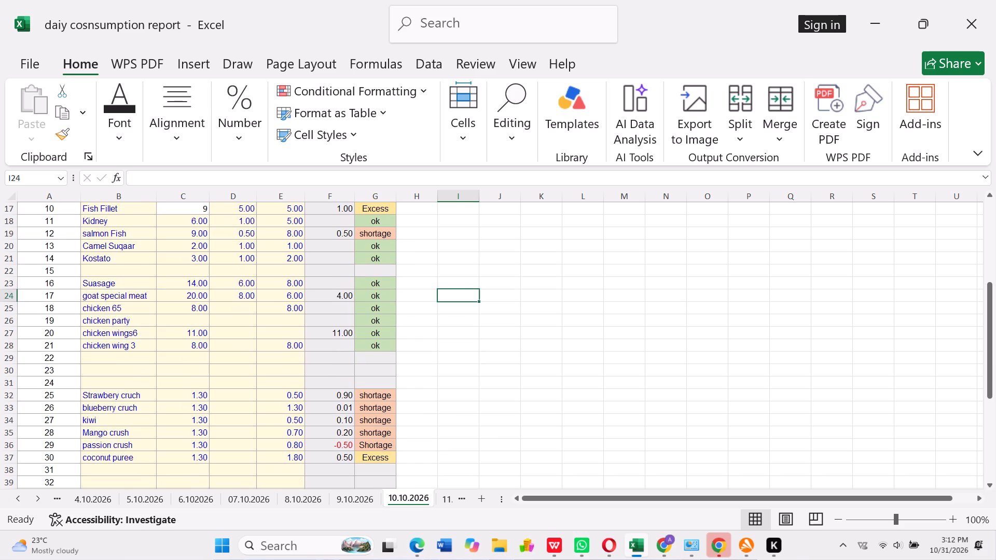
pyautogui.scroll(-1, 348, 421)
pyautogui.scroll(7, 348, 421)
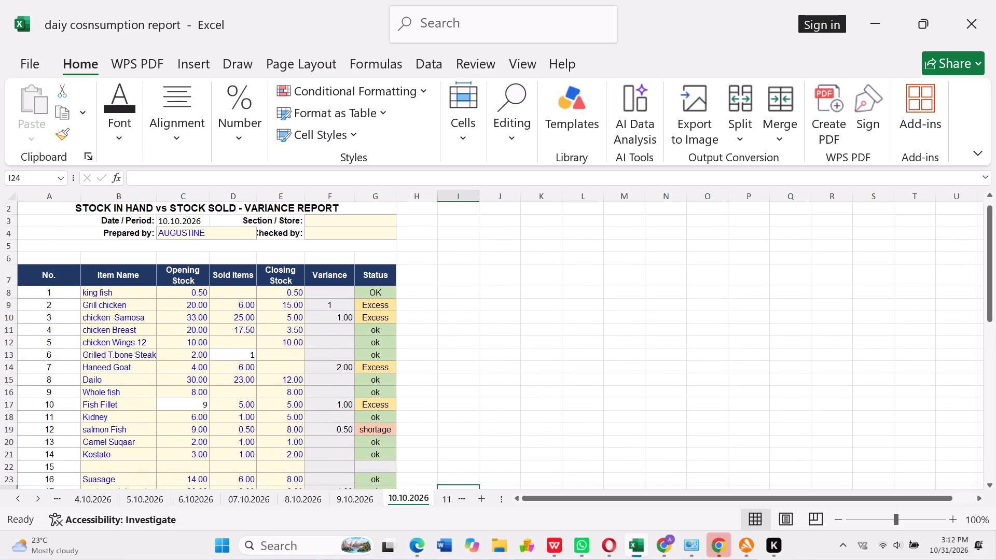
pyautogui.scroll(-2, 355, 398)
pyautogui.click(451, 502)
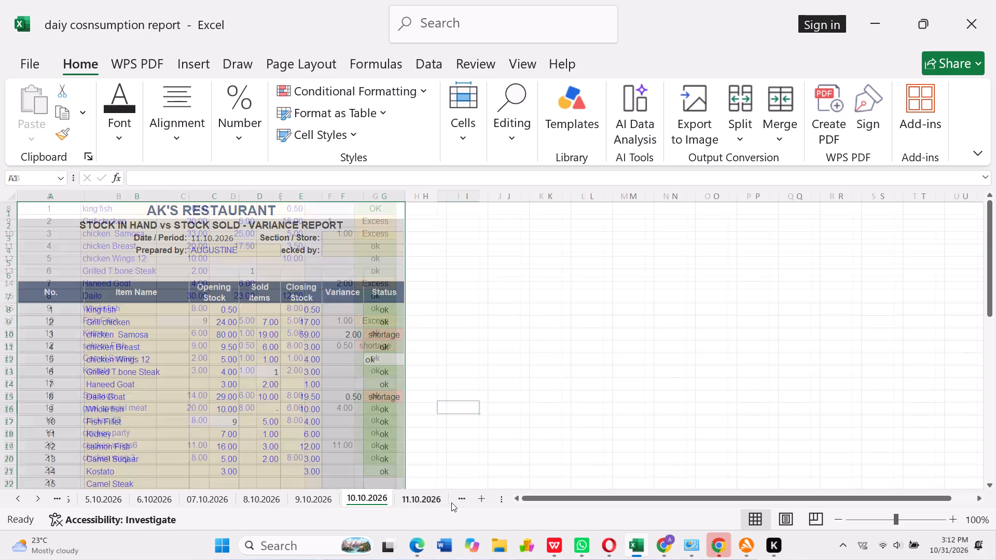
pyautogui.scroll(-1, 347, 417)
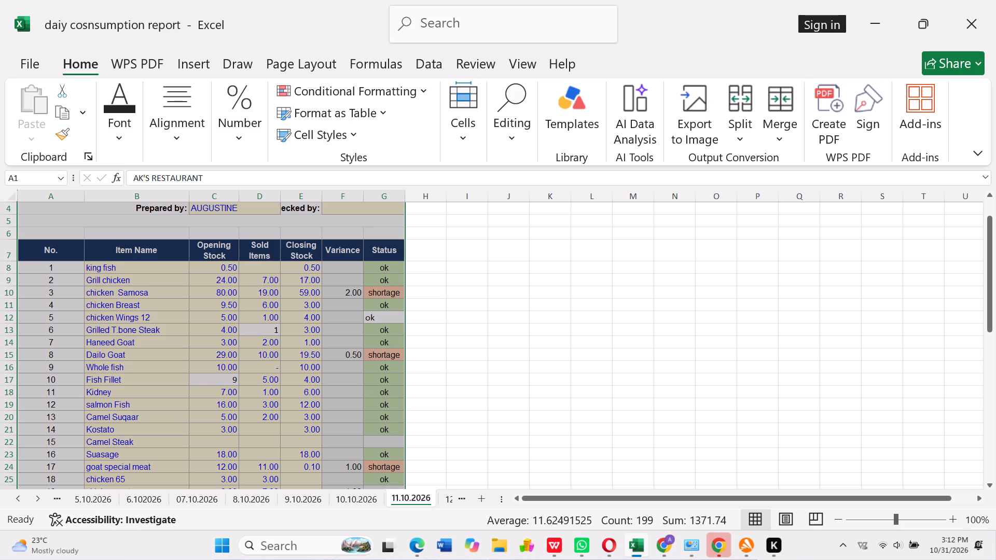
pyautogui.scroll(2, 299, 318)
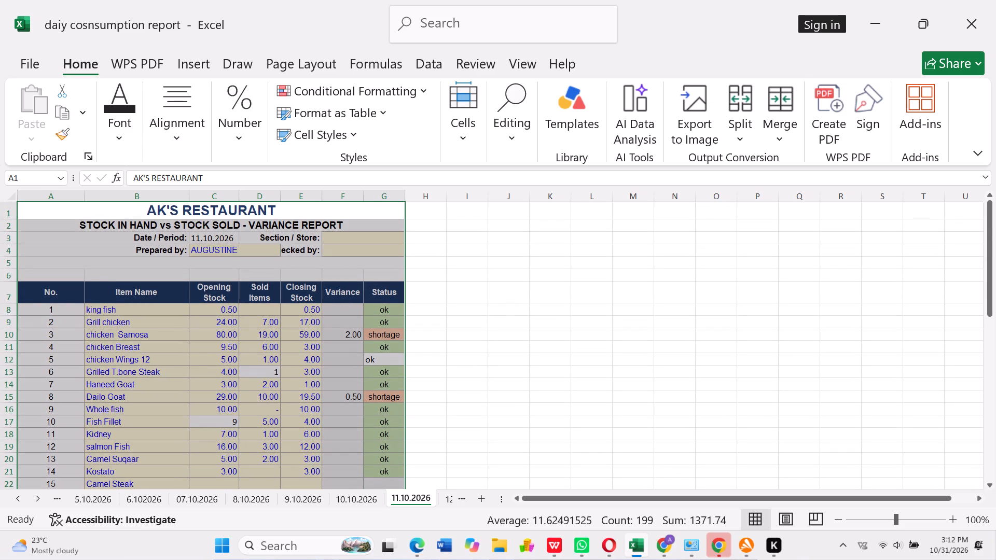
pyautogui.click(206, 334)
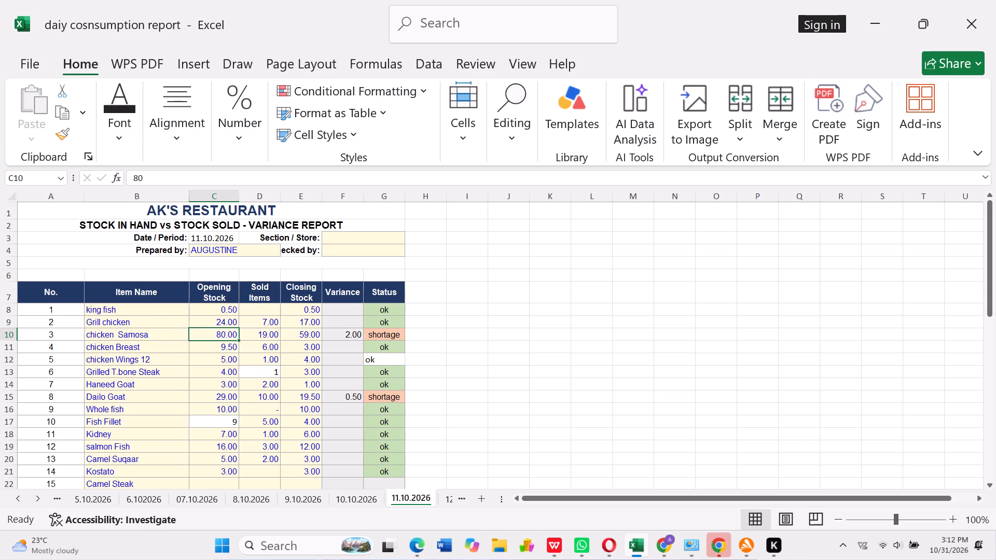